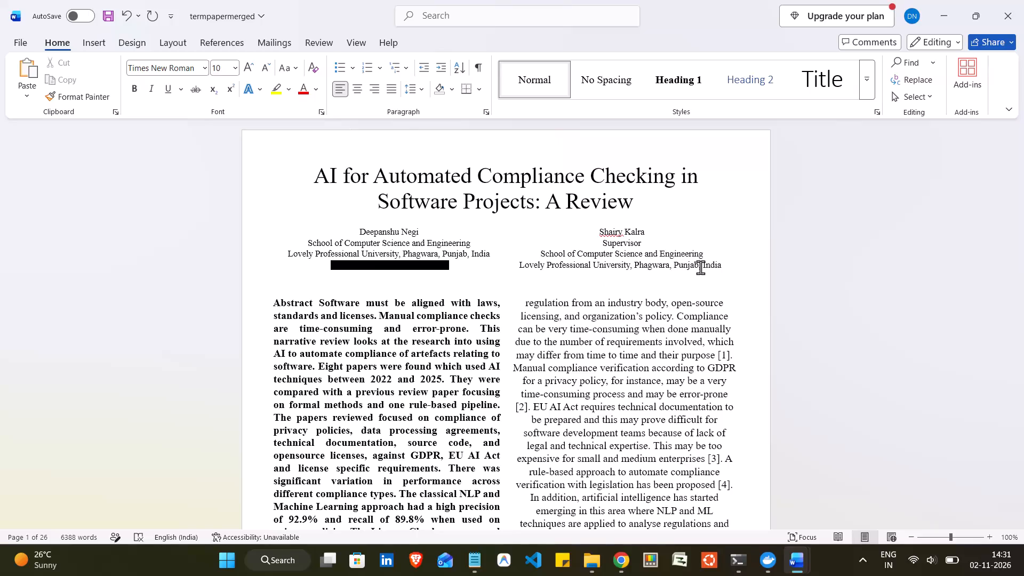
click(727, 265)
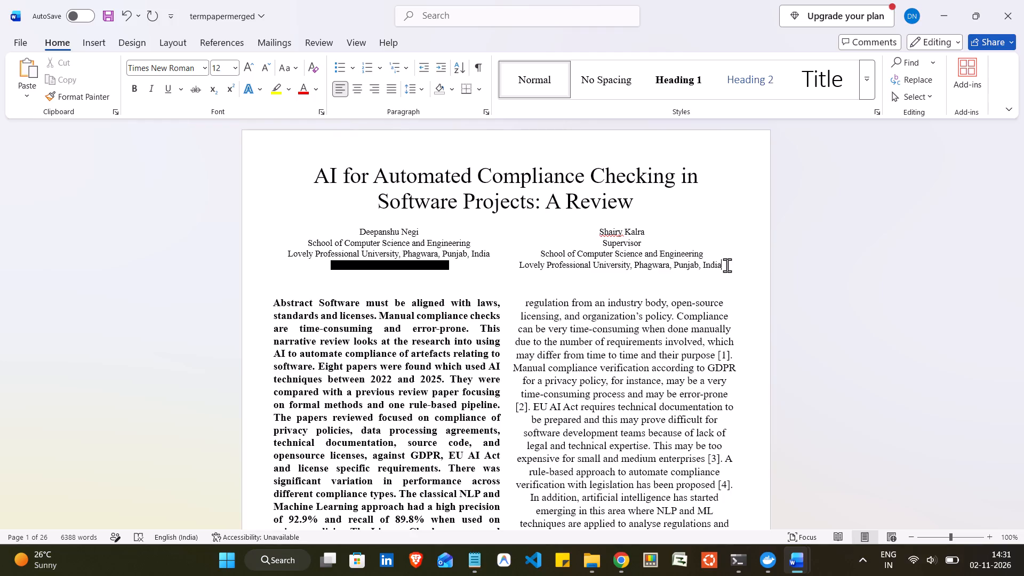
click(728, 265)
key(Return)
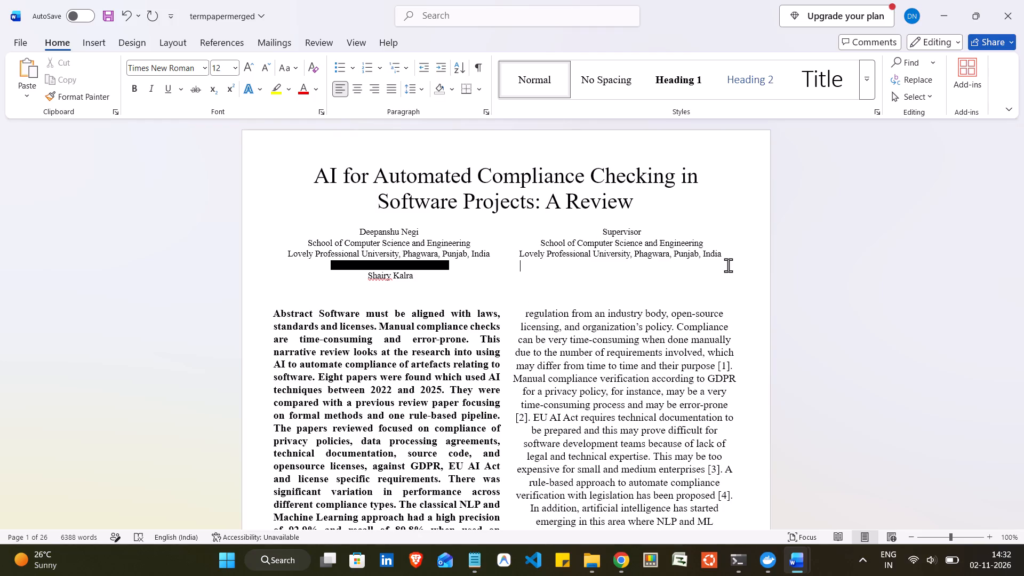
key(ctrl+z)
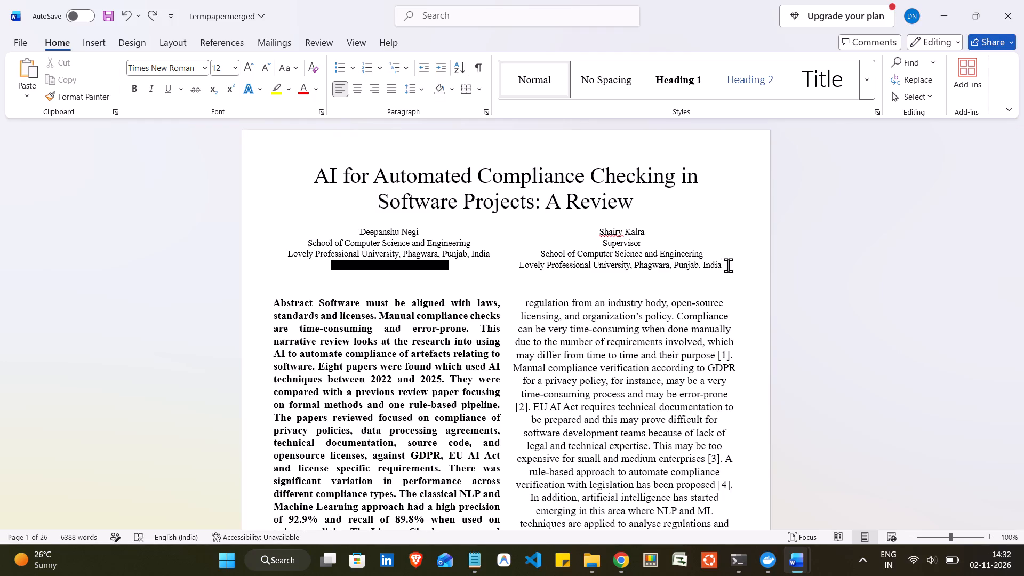
Add an empty line beneath the redacted contact line in the first author's block.
click(511, 281)
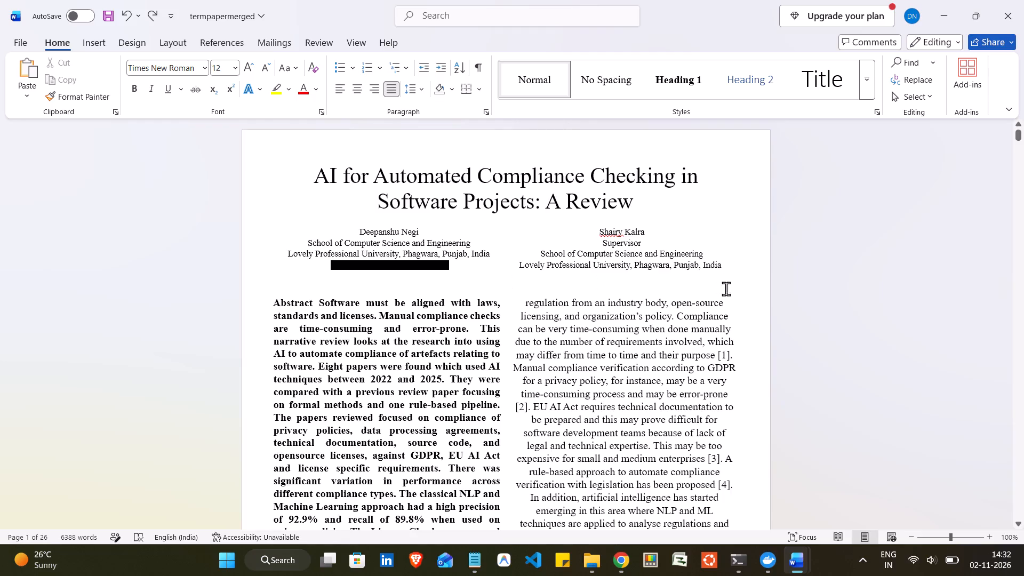
click(726, 266)
click(465, 262)
key(Return)
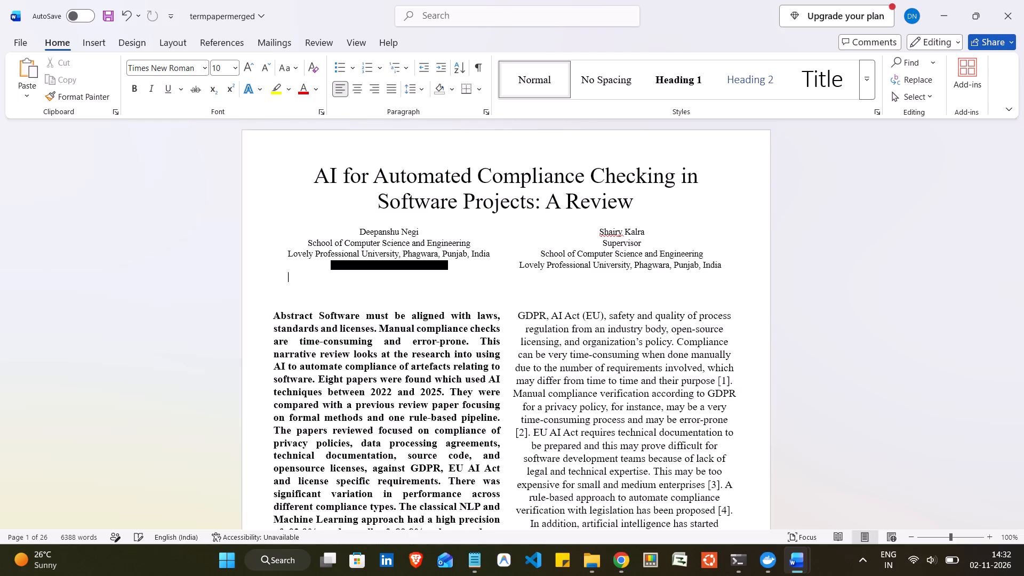
Start a new line beneath the supervisor's university affiliation and indent it towards the middle of the author block.
click(722, 263)
key(Return)
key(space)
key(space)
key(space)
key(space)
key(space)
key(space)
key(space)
key(Tab)
key(Tab)
key(Tab)
key(BackSpace)
Enter the supervisor's e-mail address on the indented line below the affiliation.
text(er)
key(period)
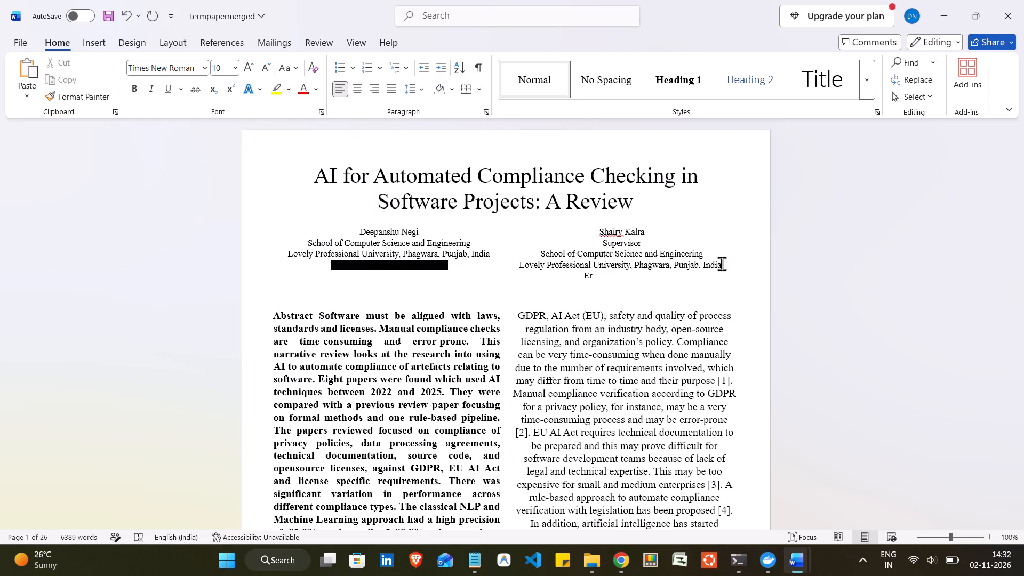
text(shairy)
Continue entering the supervisor's e-mail address on the indented line below the university affiliation.
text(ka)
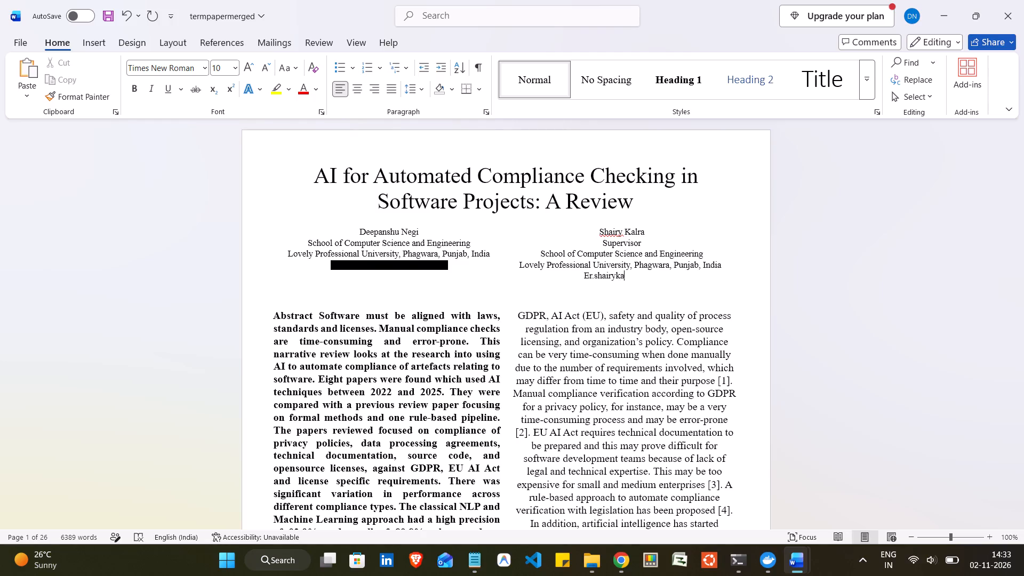
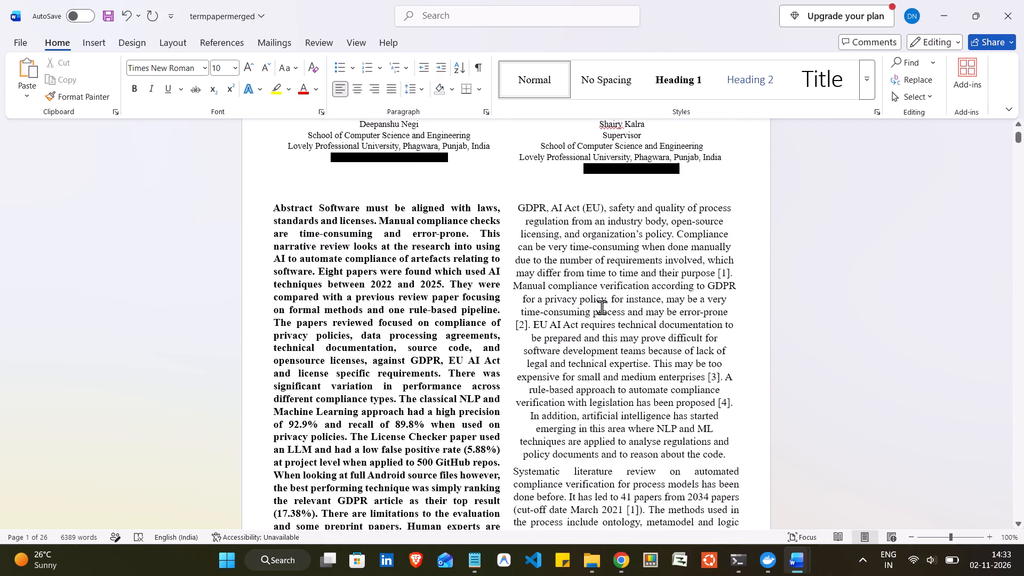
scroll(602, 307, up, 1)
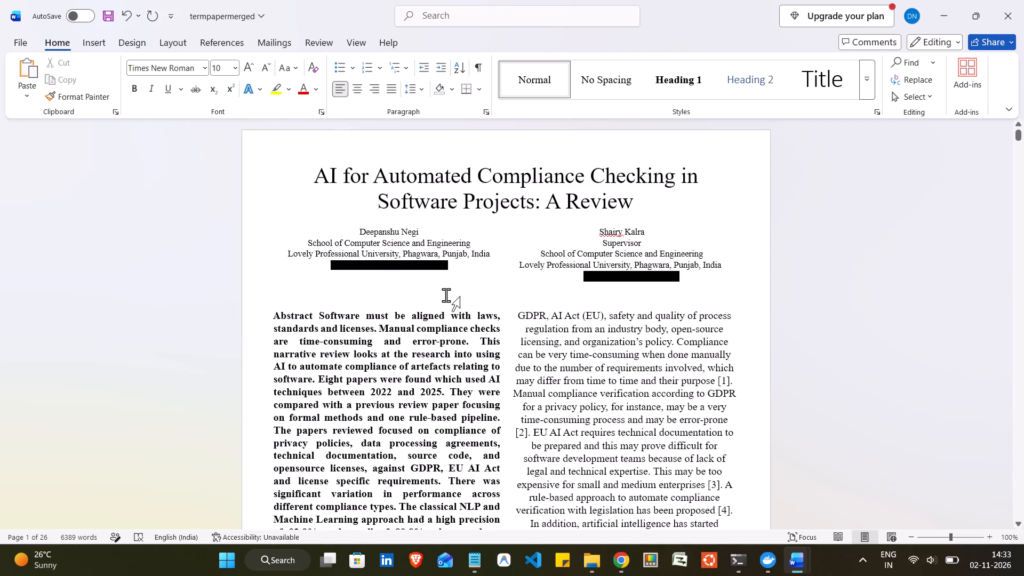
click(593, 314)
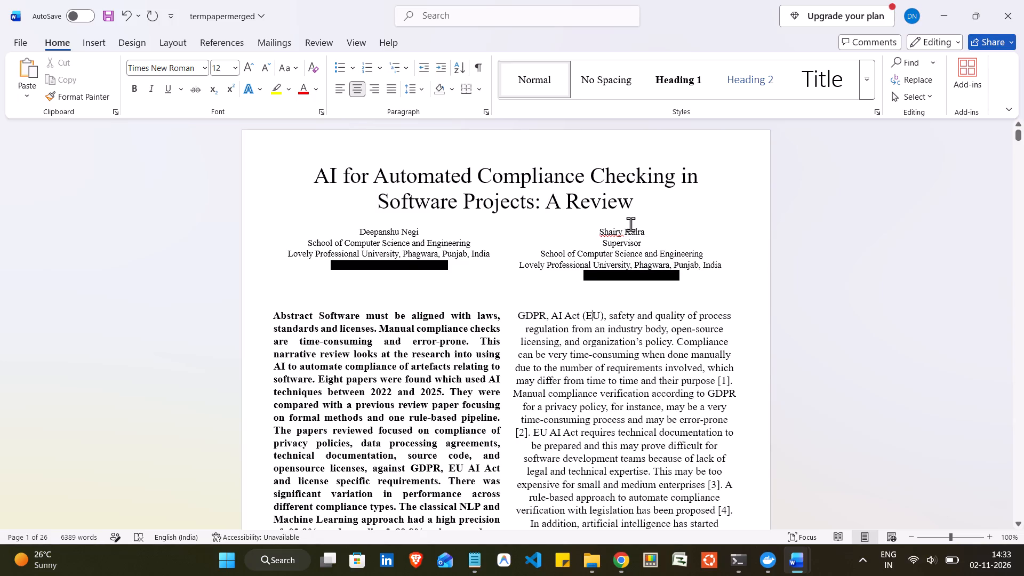
Skim the paper's body for flagged words and check the spelling suggestions for PyPI in the License Compliance section.
scroll(630, 314, down, 1)
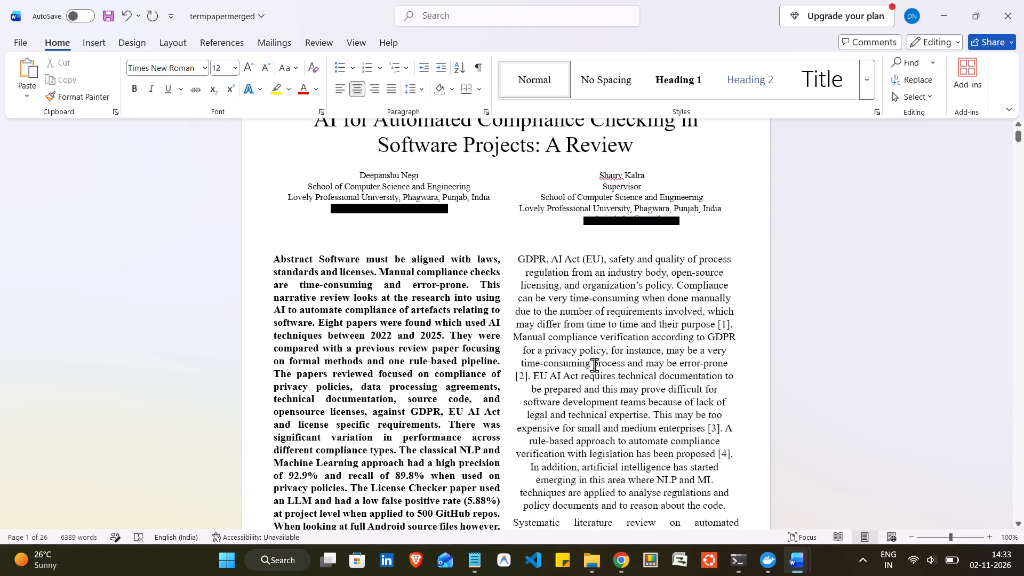
scroll(591, 374, down, 4)
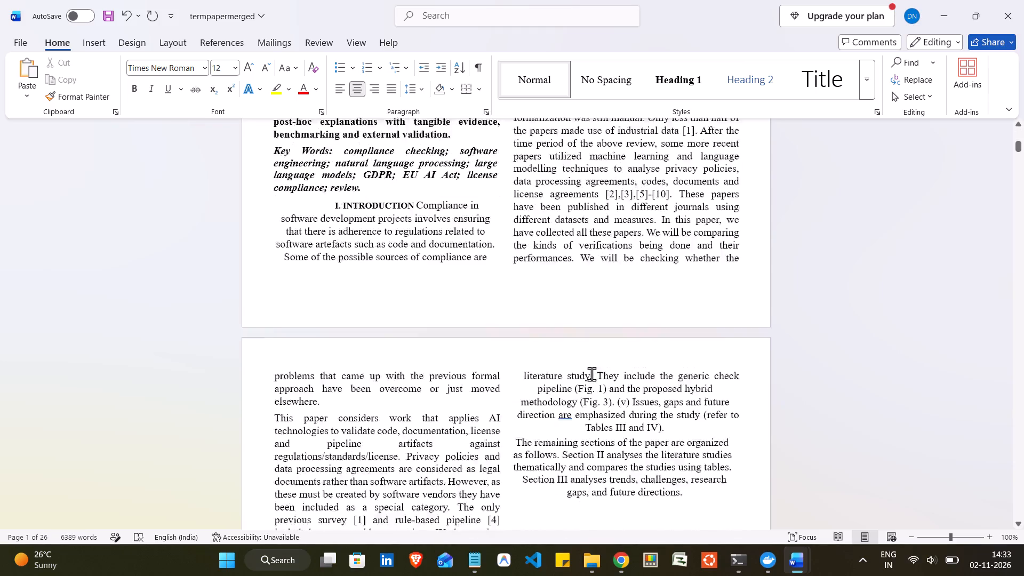
scroll(591, 374, down, 3)
scroll(591, 374, up, 3)
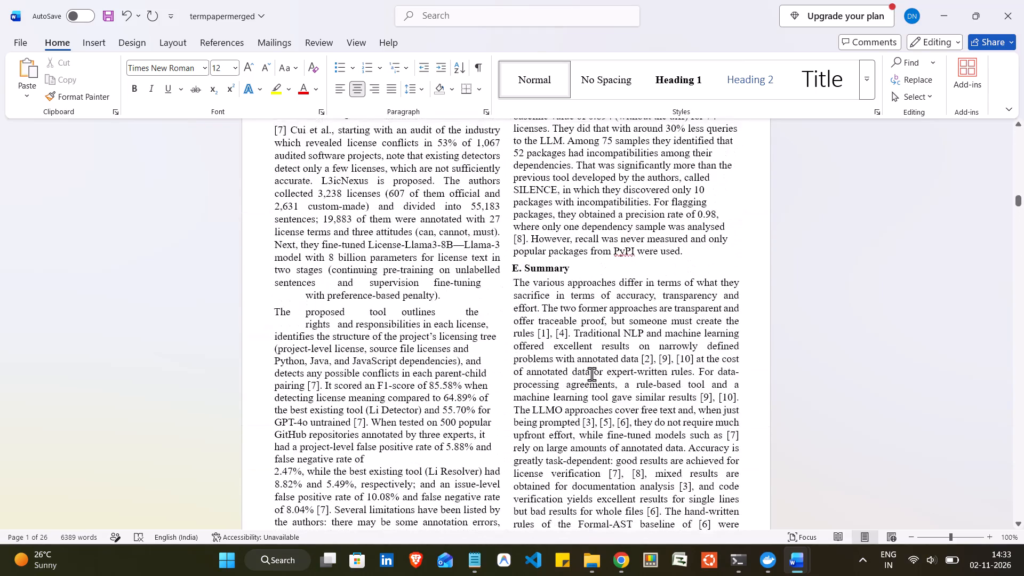
scroll(591, 374, up, 1)
right_click(622, 506)
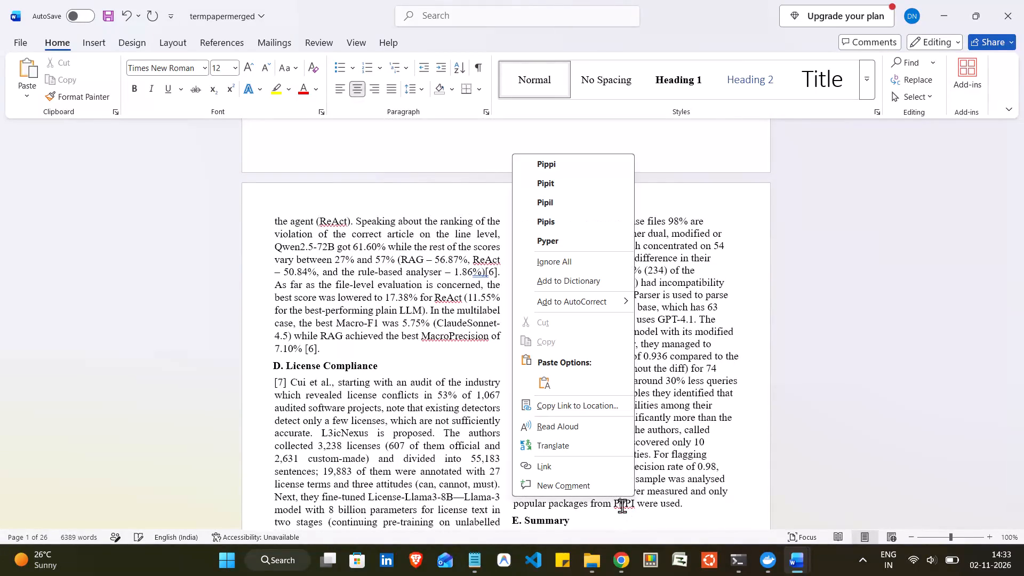
click(787, 300)
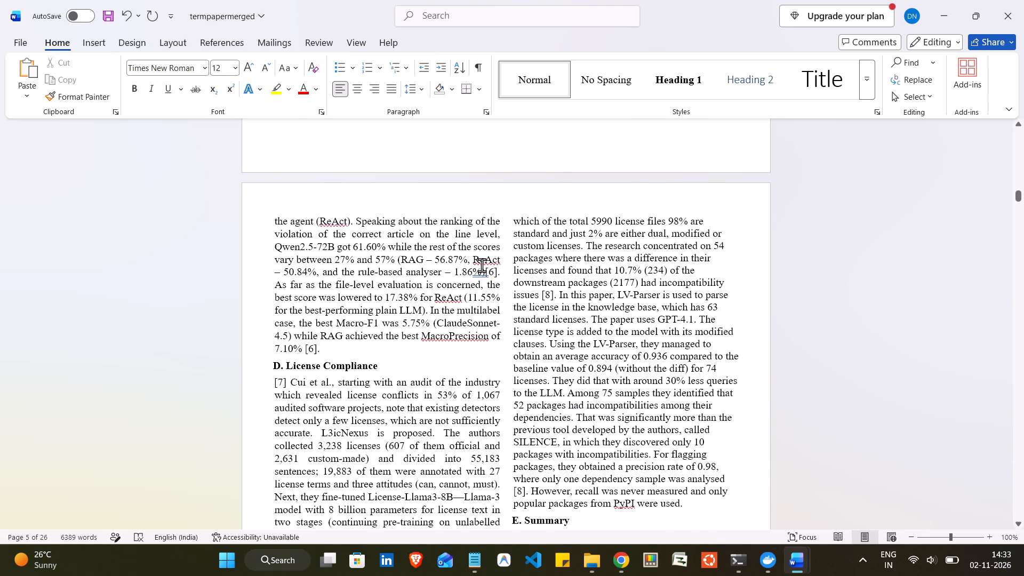
Correct "Crossdisciplinary" to "Cross disciplinary" in the Improvement needed column of Table IV.
scroll(482, 265, down, 8)
scroll(482, 265, up, 1)
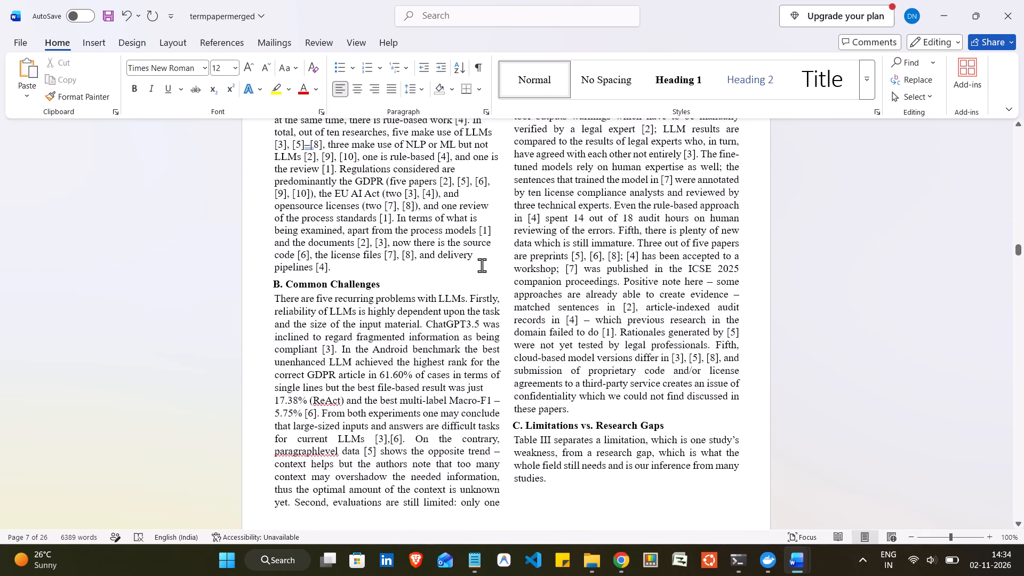
scroll(482, 265, down, 1)
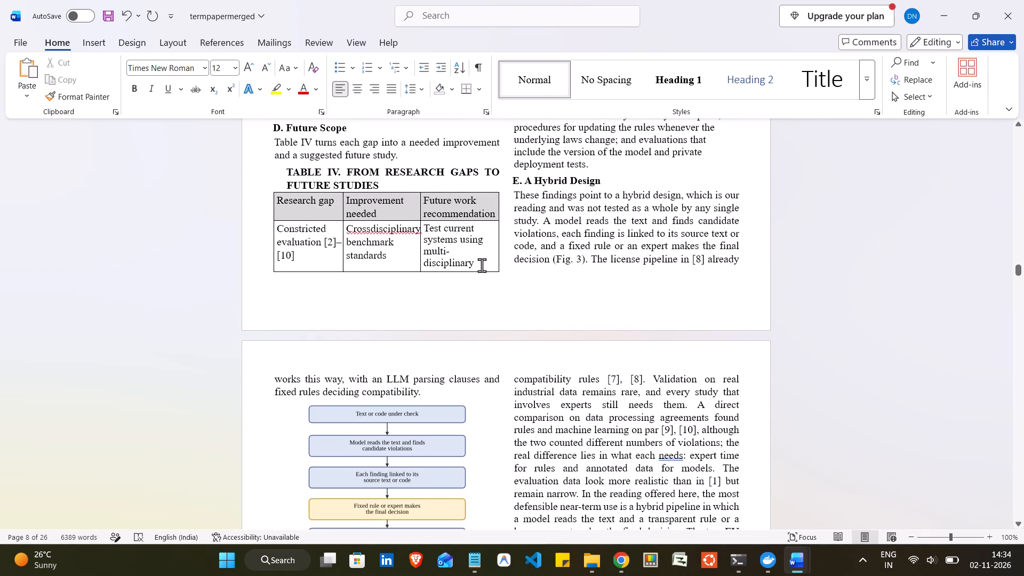
right_click(390, 228)
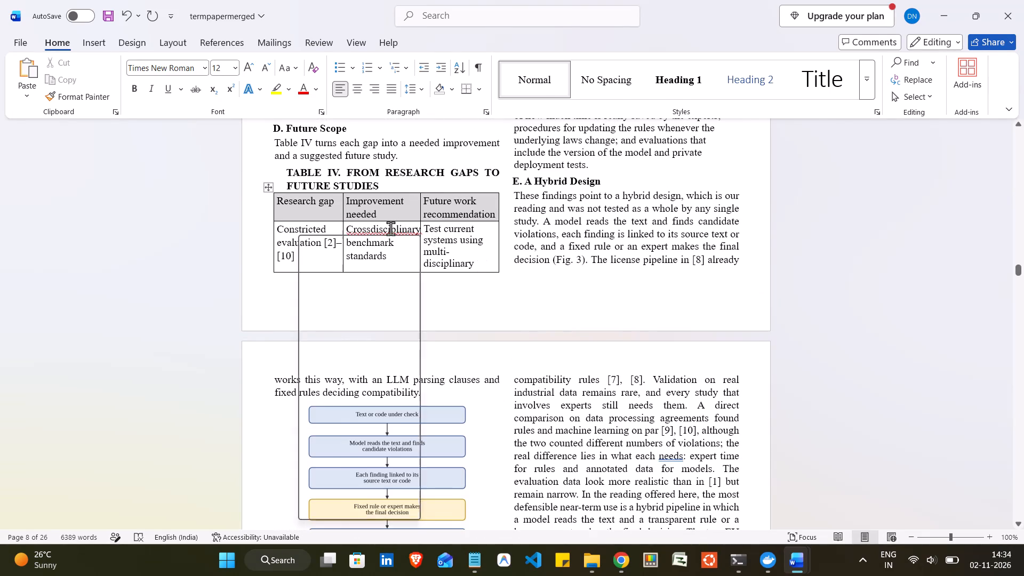
click(371, 244)
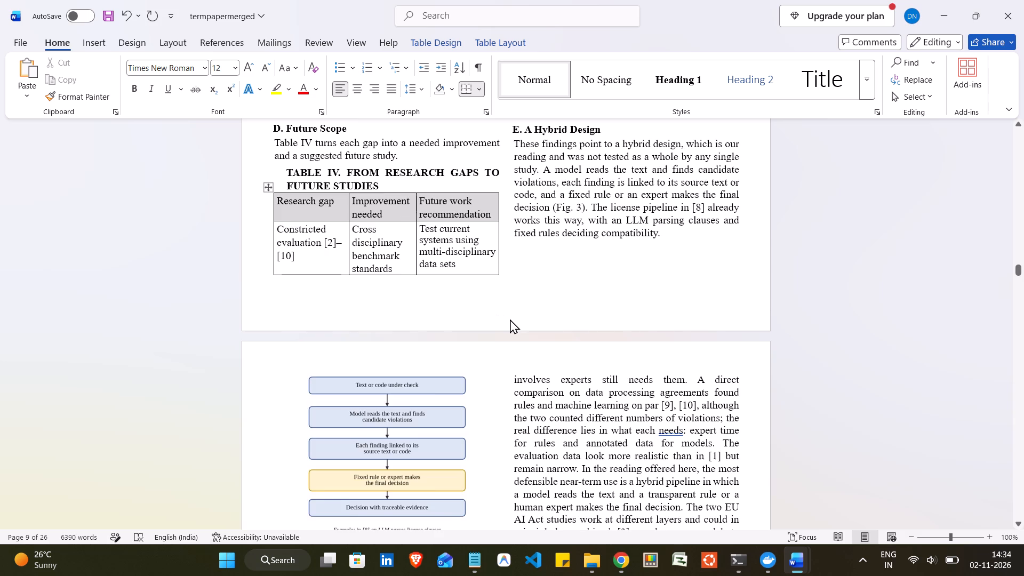
Check the spelling suggestions for the flagged word "Fscore" in the LLM-Based Approaches section.
scroll(510, 319, up, 4)
scroll(510, 319, down, 4)
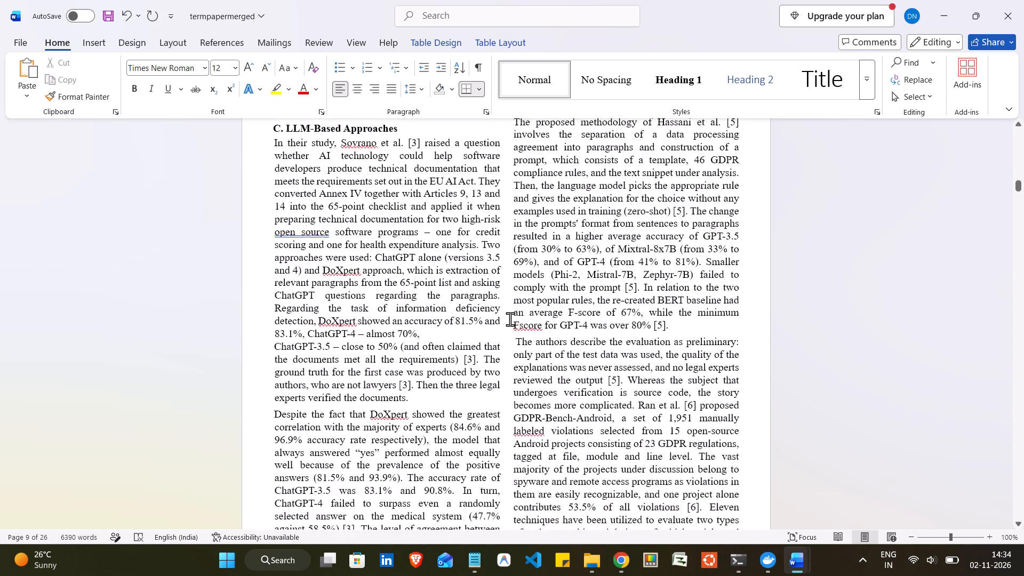
scroll(510, 319, up, 1)
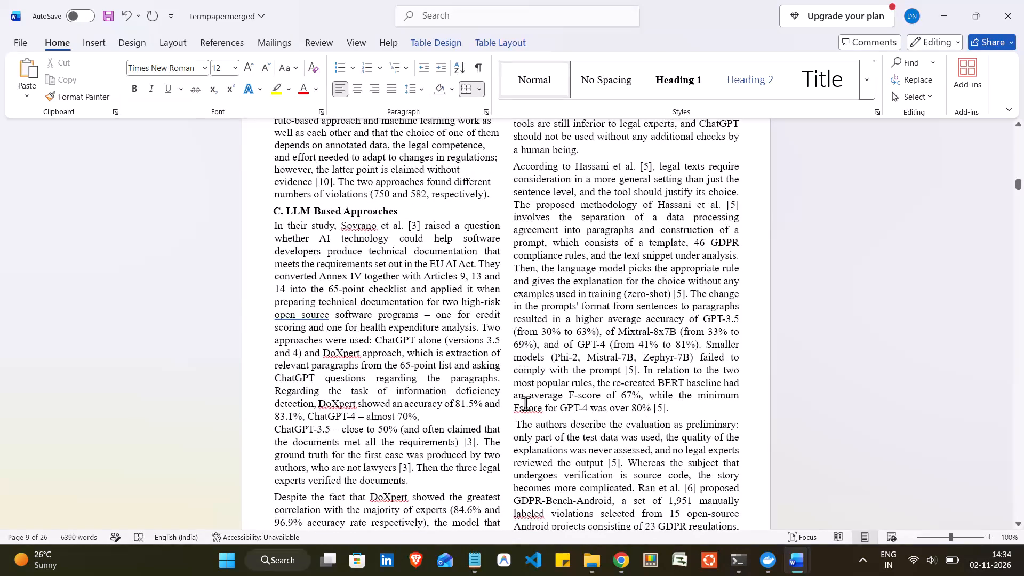
right_click(527, 409)
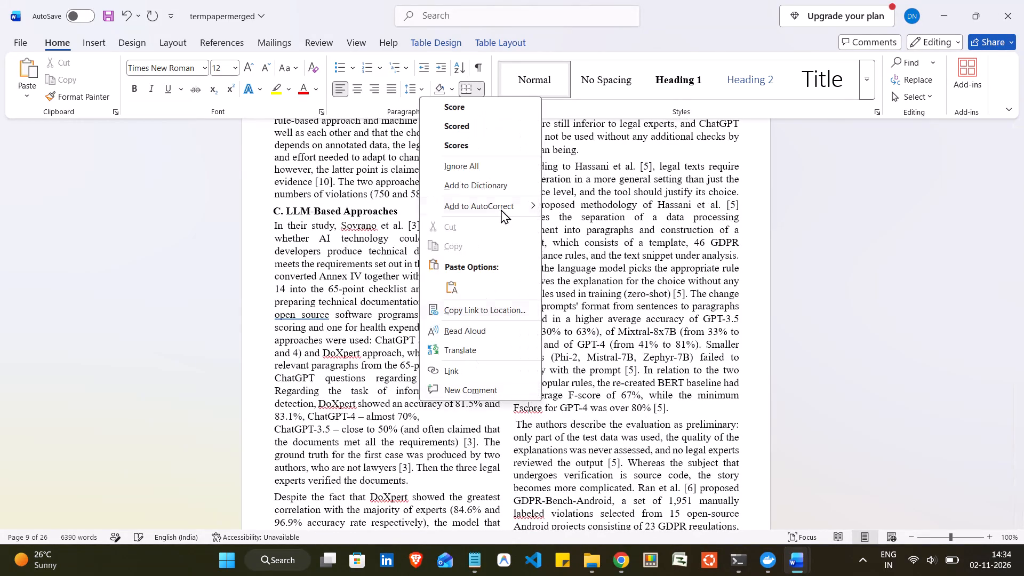
click(738, 301)
Correct "open source" to "open-source" in the first paragraph of the LLM-Based Approaches section.
right_click(303, 315)
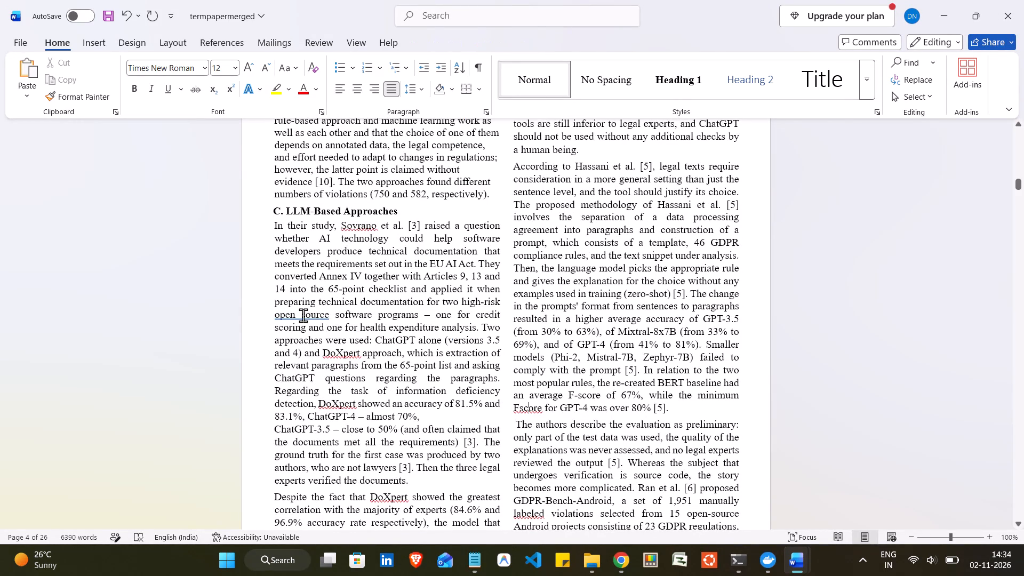
click(290, 74)
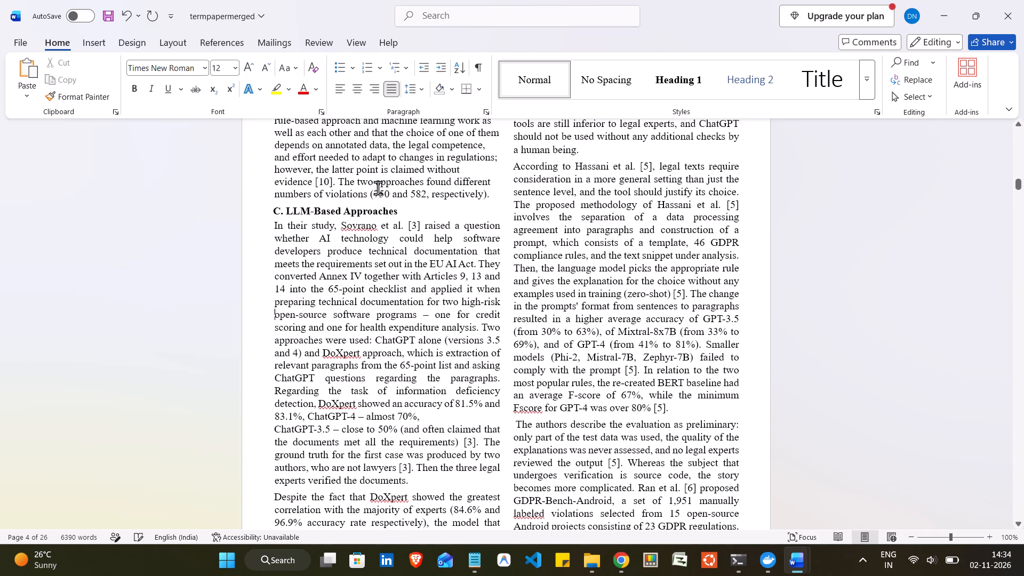
Check the spelling suggestions for the flagged author name in the first sentence of the LLM-Based Approaches section.
click(358, 225)
right_click(358, 225)
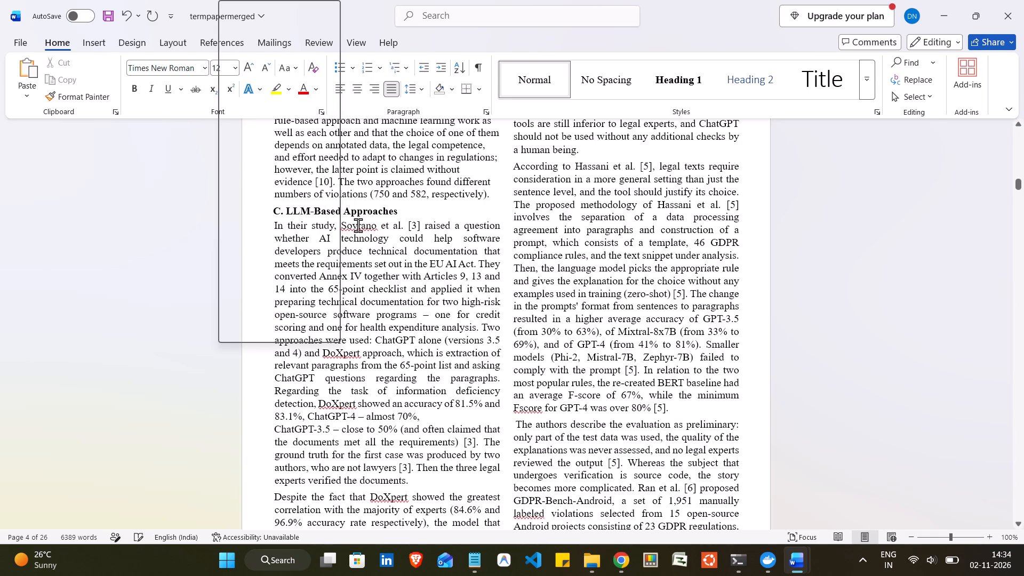
click(471, 268)
Examine the whole document in a multi-page overview, including the Turnitin report pages appended after the references.
scroll(471, 268, down, 8)
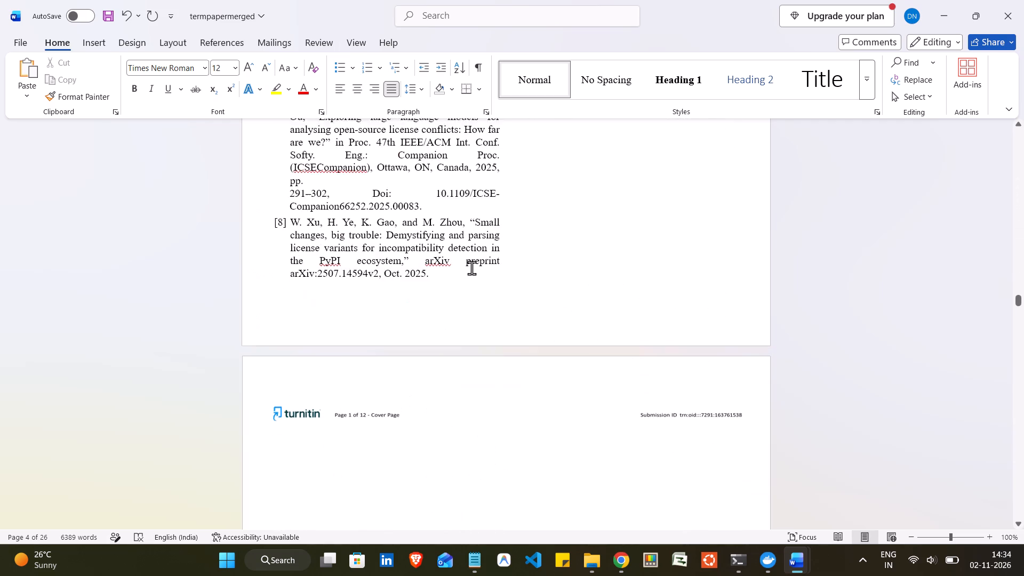
scroll(471, 268, up, 1)
scroll(471, 268, down, 3)
scroll(471, 268, up, 3)
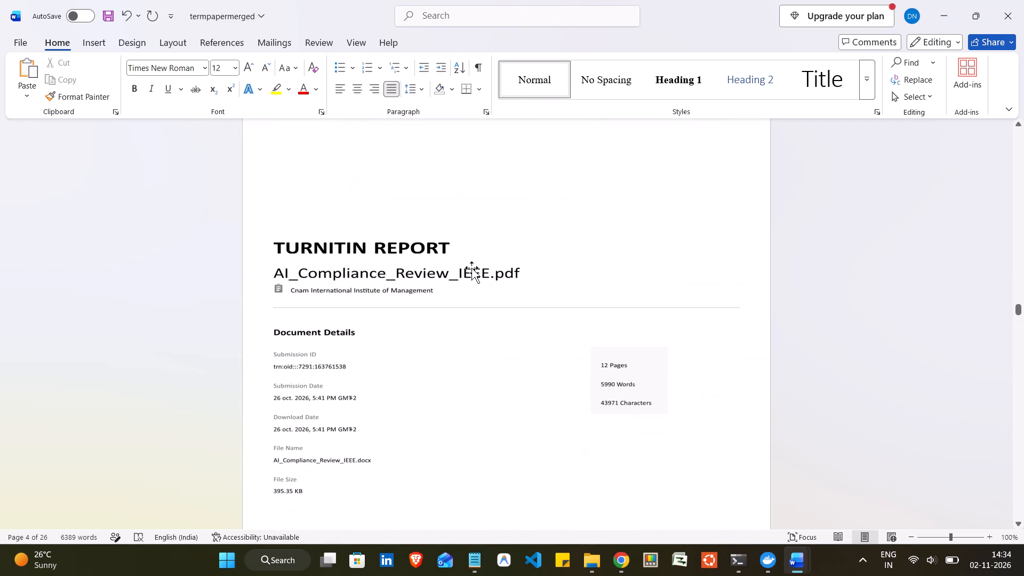
ctrl+scroll(471, 268, down, 6)
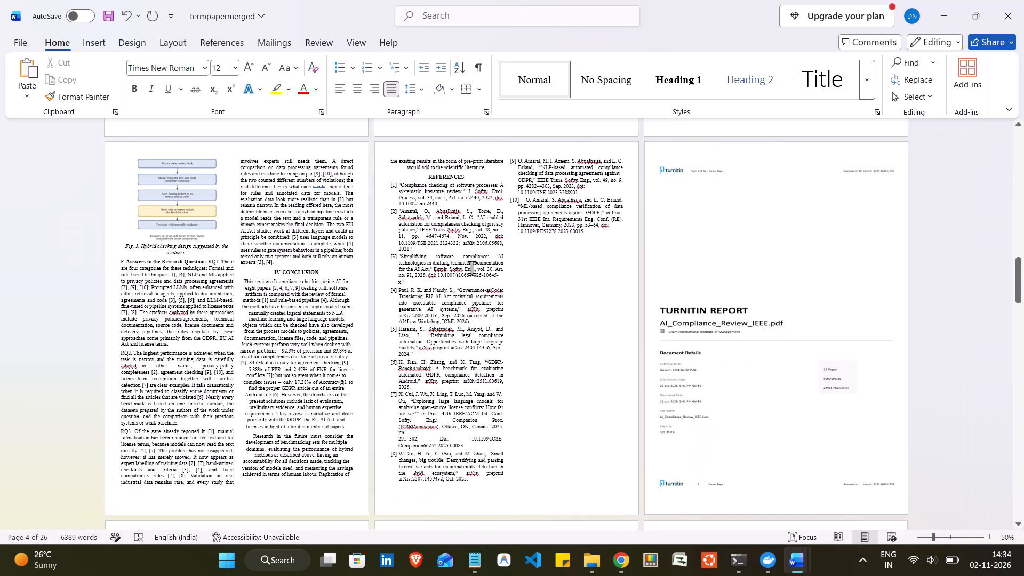
ctrl+scroll(471, 268, down, 3)
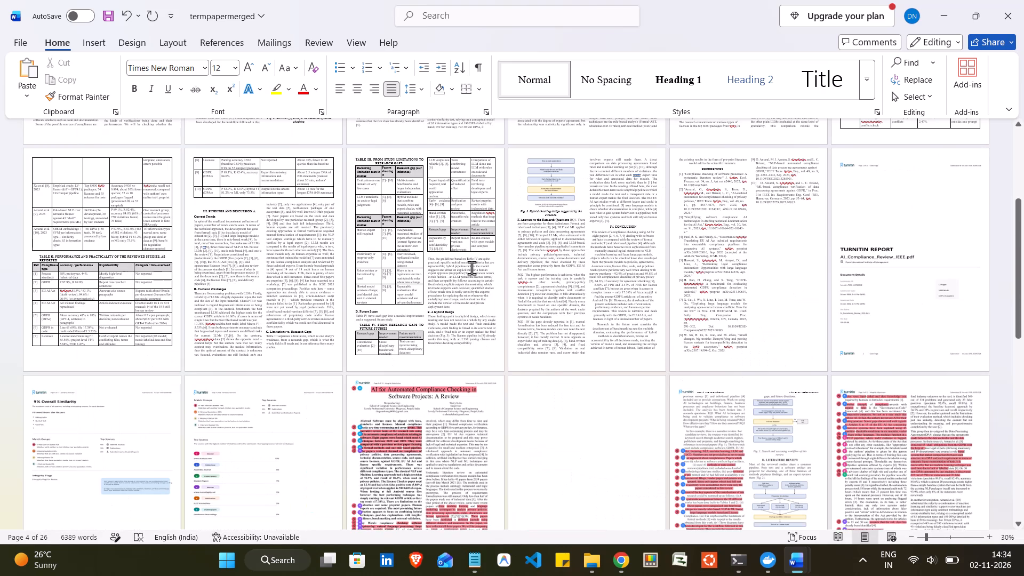
ctrl+scroll(471, 268, down, 6)
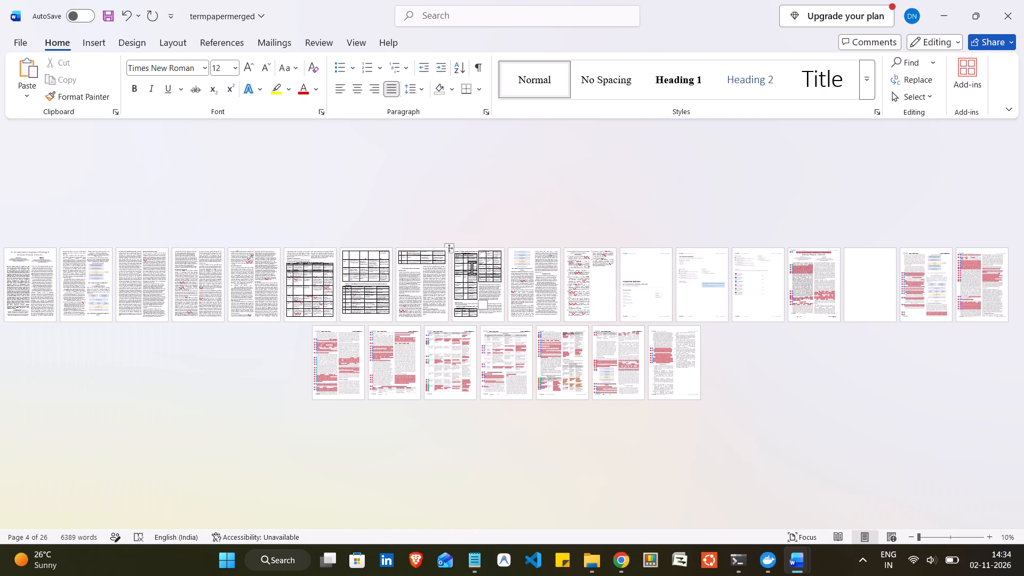
ctrl+scroll(178, 313, up, 3)
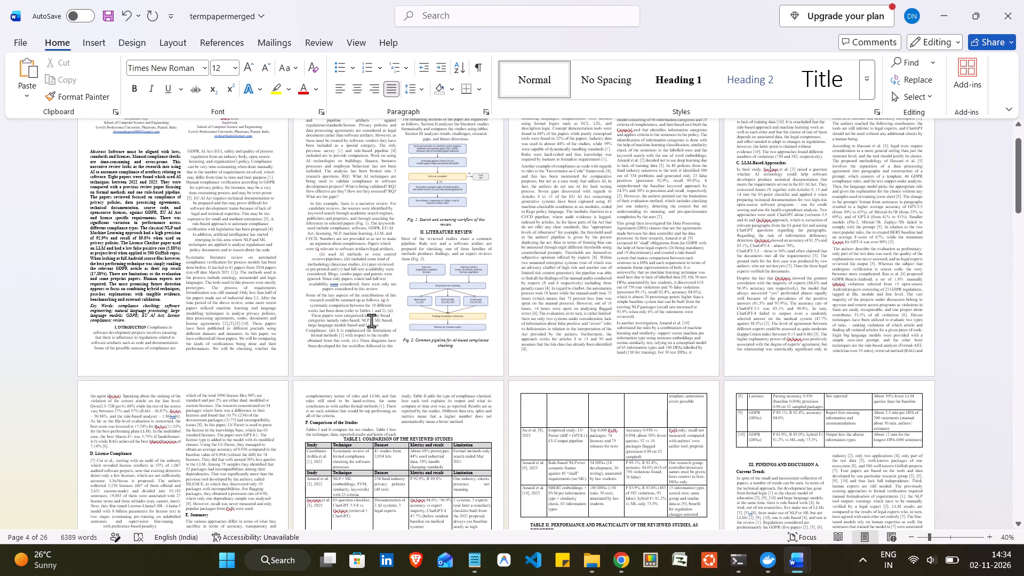
scroll(371, 321, left, 1)
scroll(371, 321, up, 2)
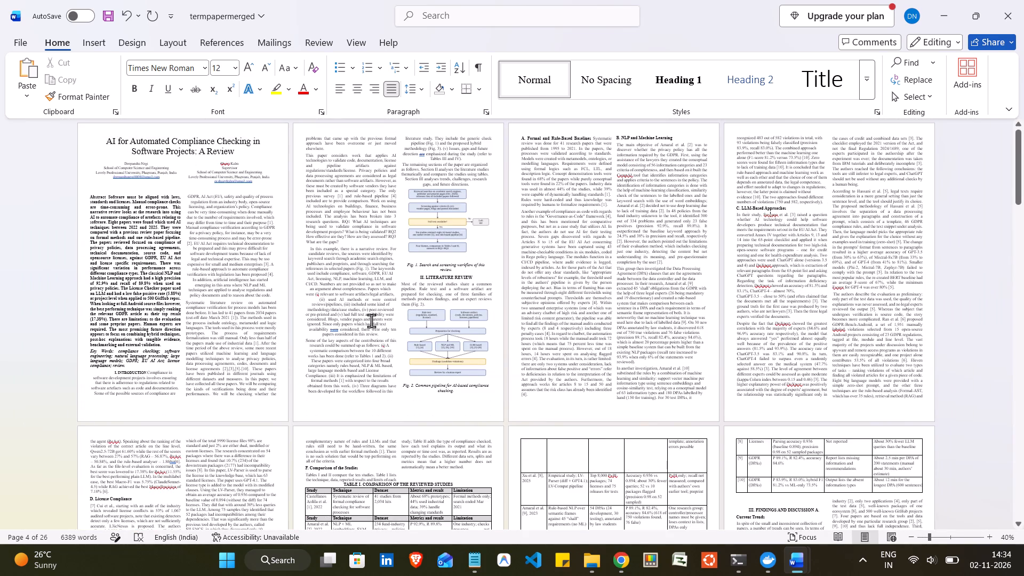
Delete the Turnitin report cover image from the page following the paper's references.
scroll(371, 321, down, 4)
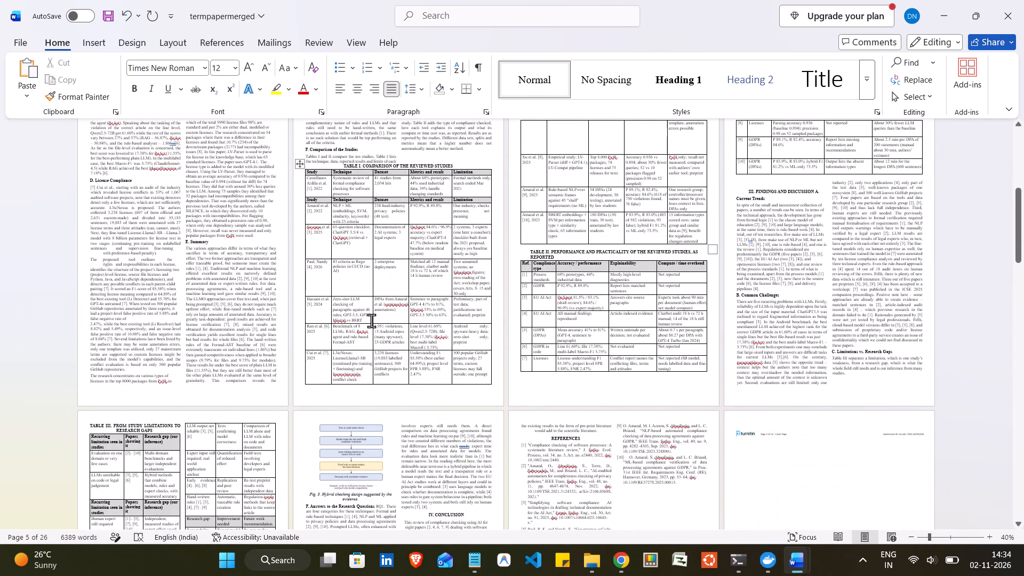
scroll(371, 321, down, 3)
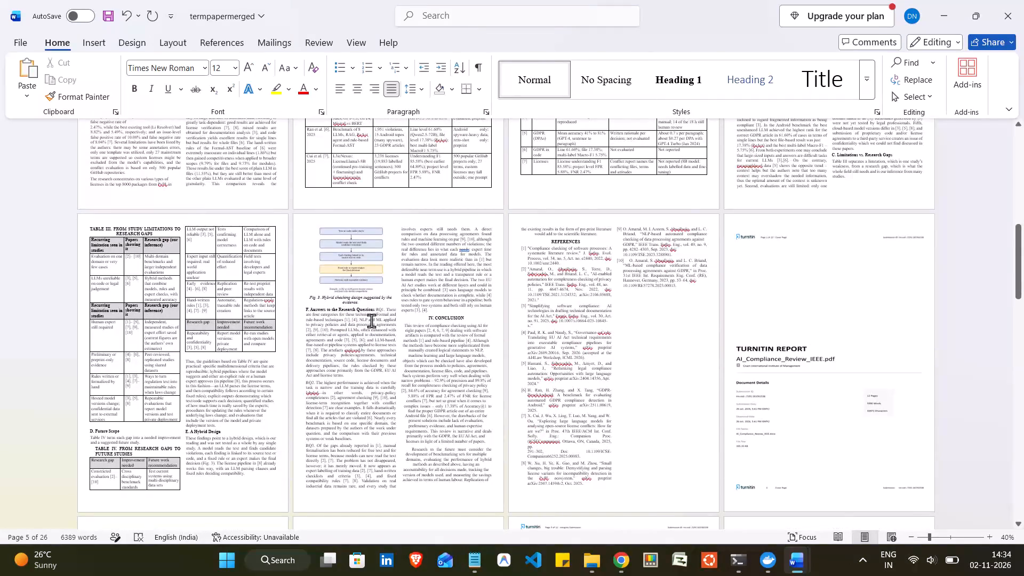
scroll(371, 321, down, 2)
scroll(371, 321, up, 1)
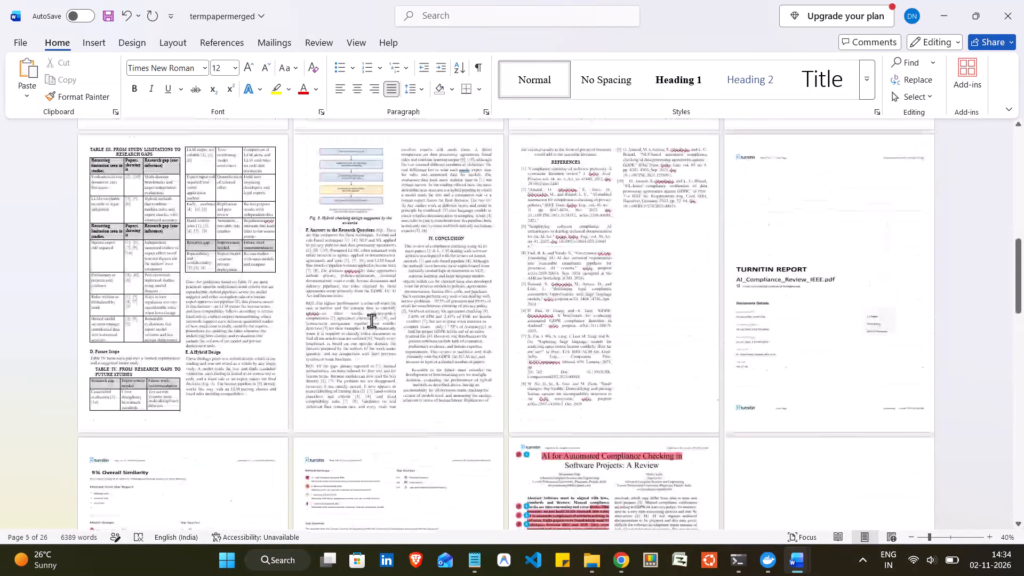
click(830, 289)
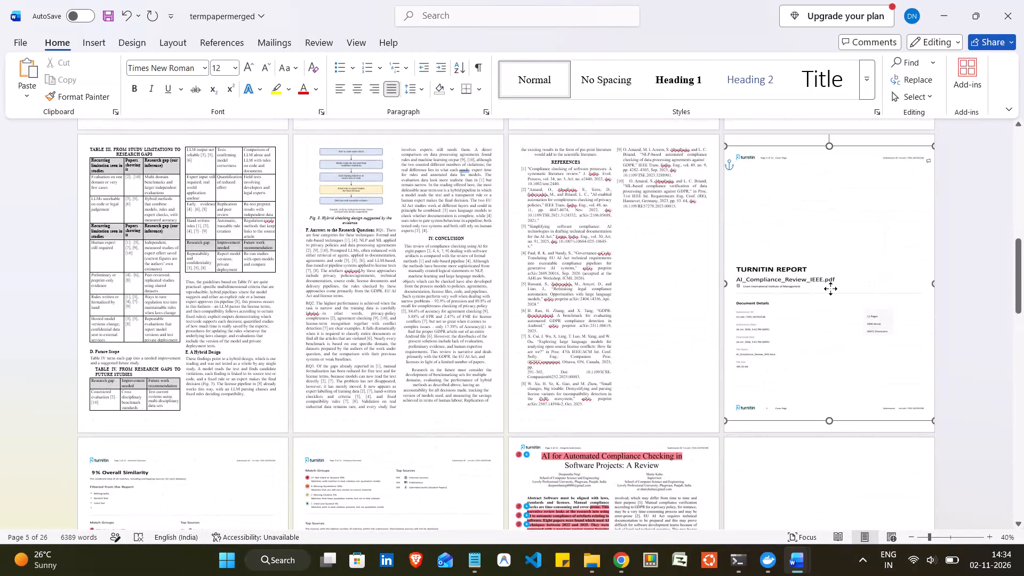
key(Delete)
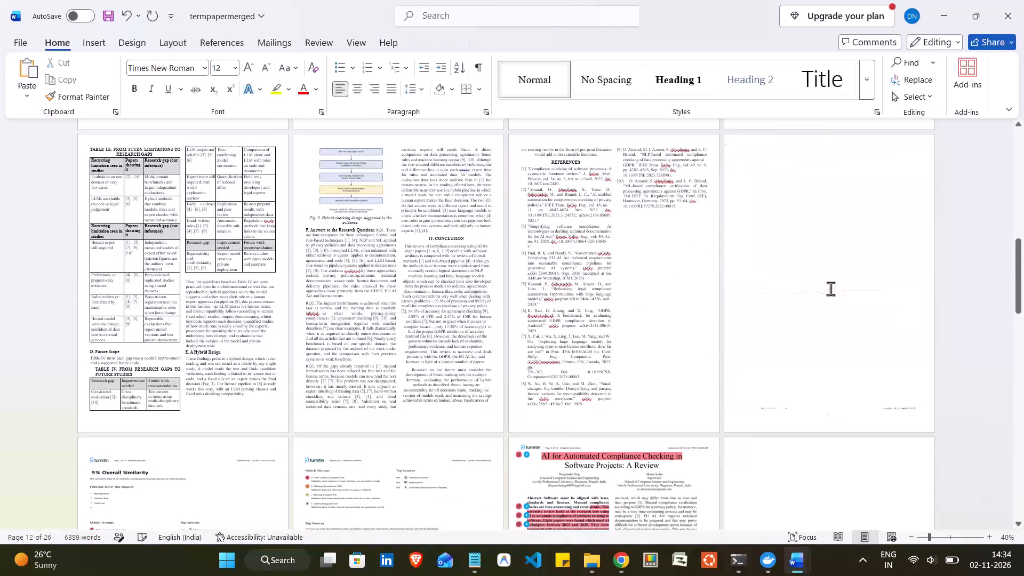
click(862, 326)
scroll(862, 326, up, 1)
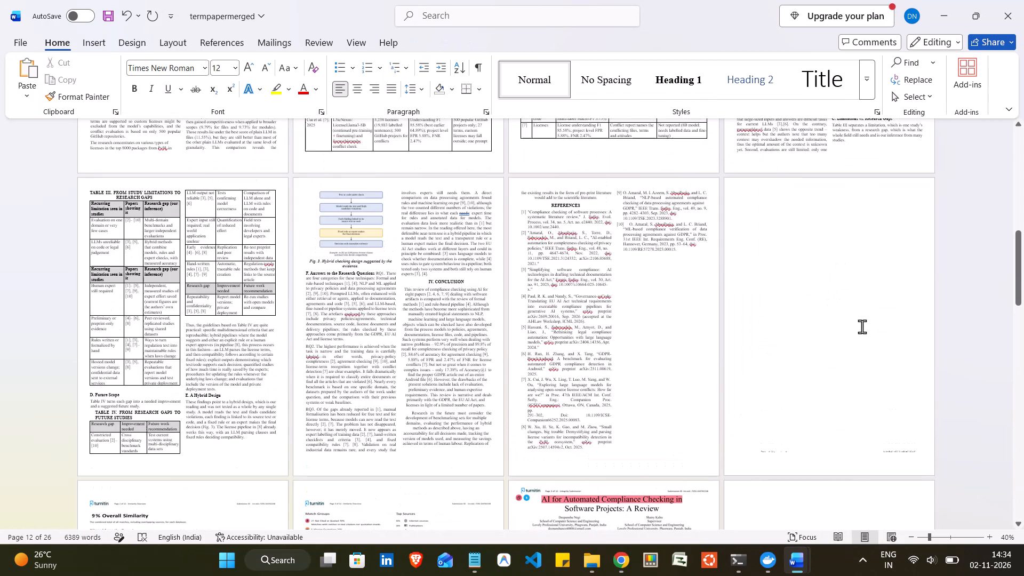
scroll(862, 326, up, 1)
click(769, 185)
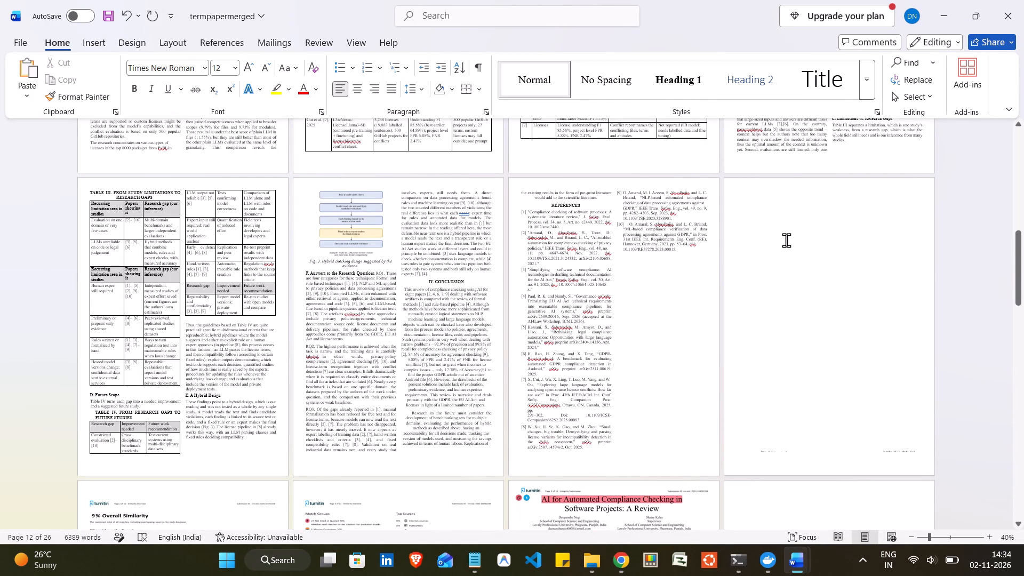
Delete the highlighted Turnitin page image on the document's last page.
scroll(740, 277, down, 6)
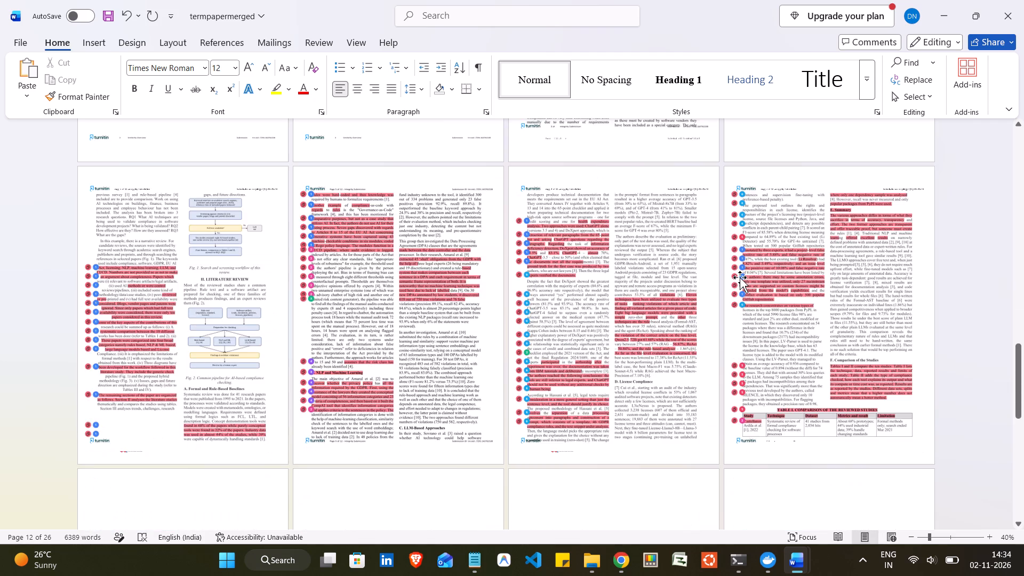
scroll(740, 277, down, 20)
scroll(740, 277, down, 20)
scroll(740, 277, down, 14)
ctrl+scroll(740, 277, down, 1)
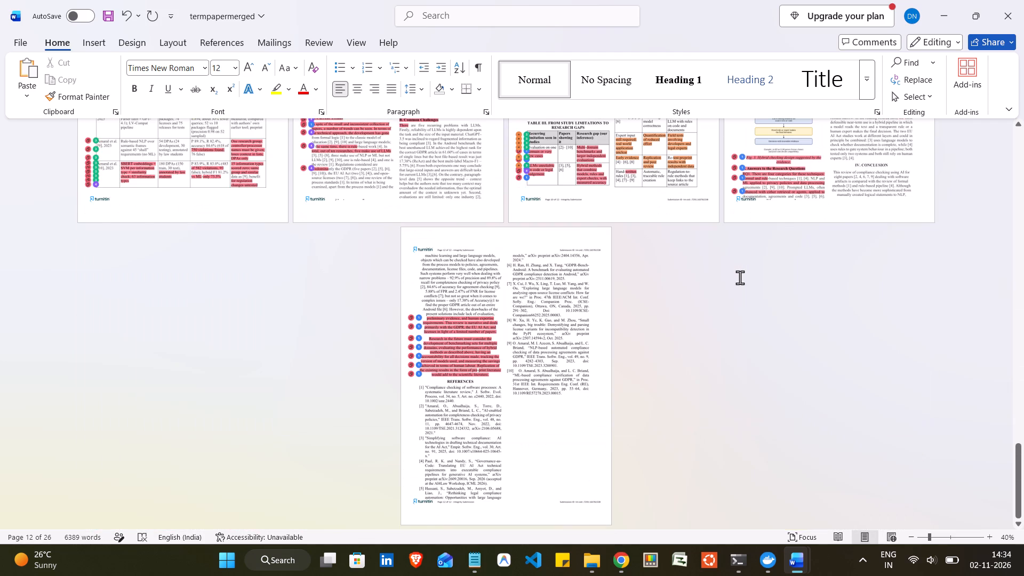
click(546, 425)
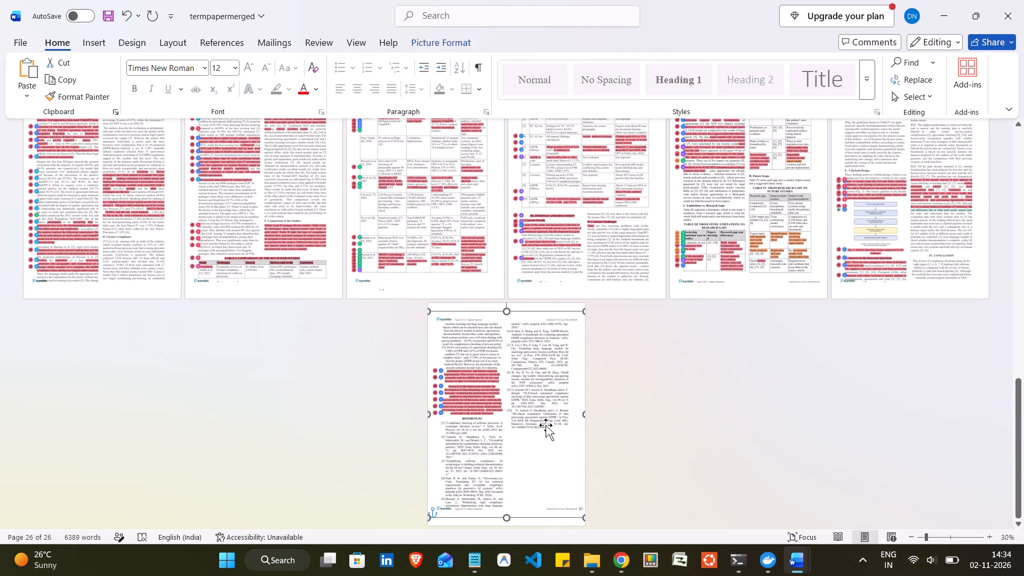
key(Delete)
scroll(546, 425, up, 12)
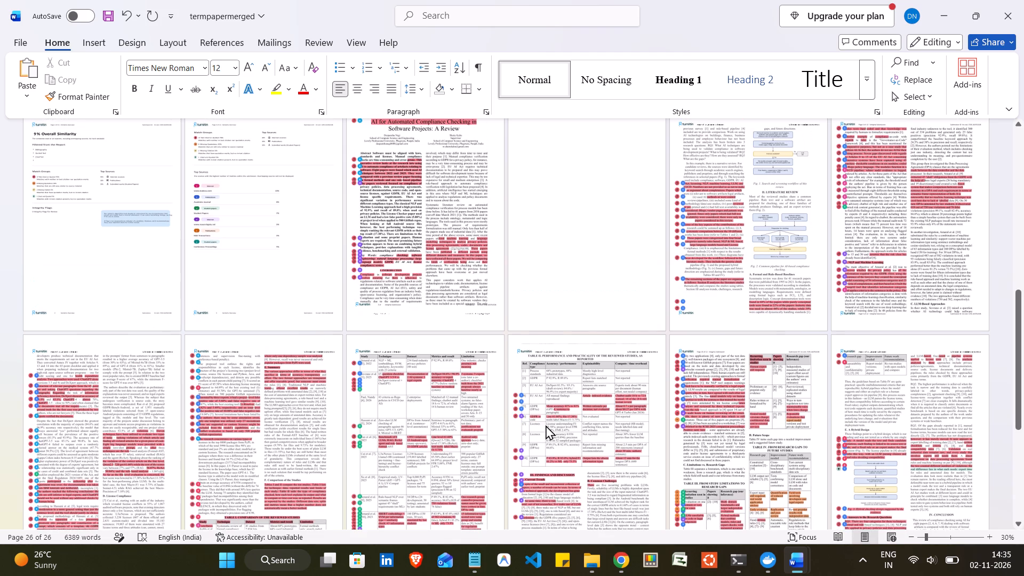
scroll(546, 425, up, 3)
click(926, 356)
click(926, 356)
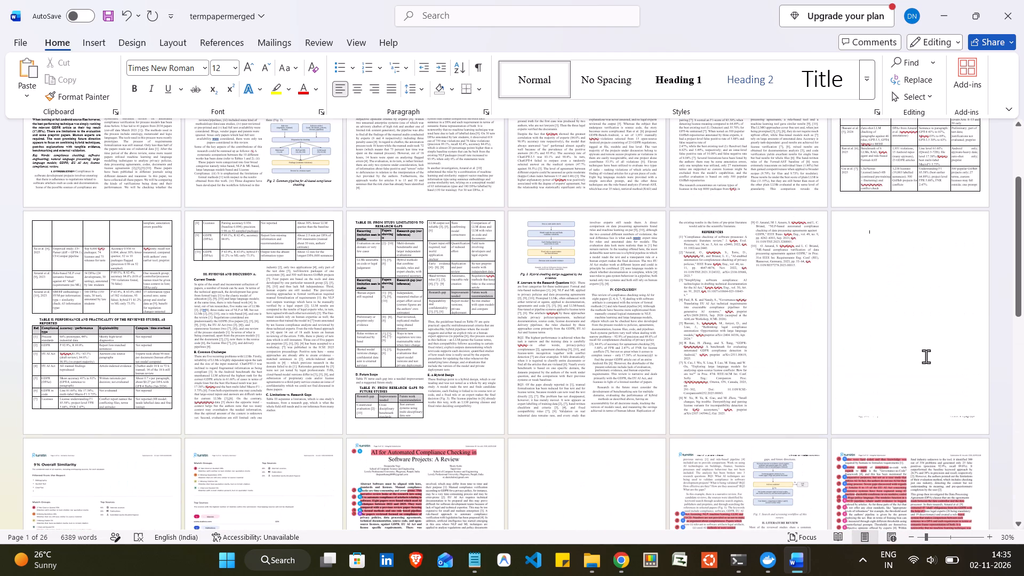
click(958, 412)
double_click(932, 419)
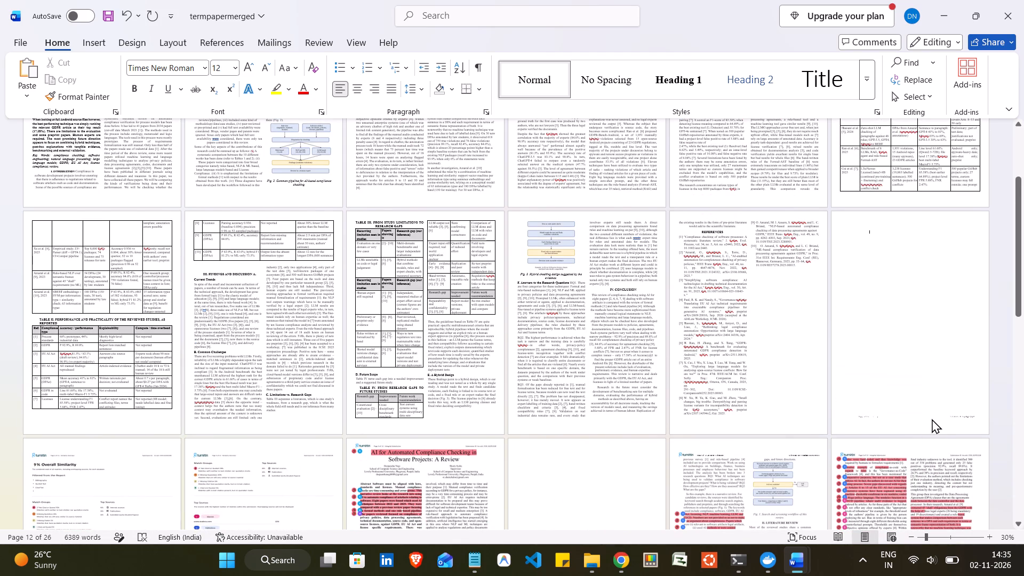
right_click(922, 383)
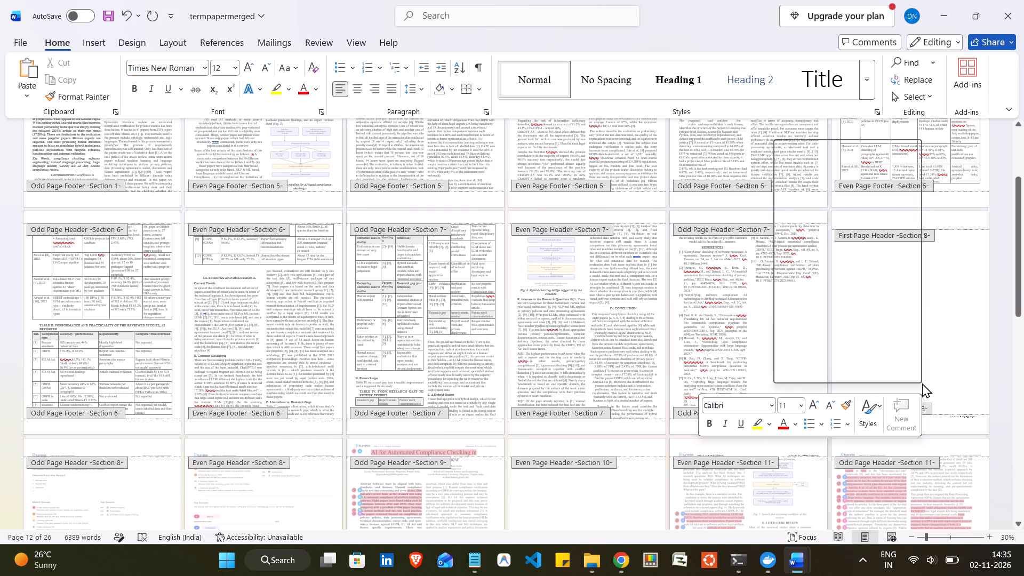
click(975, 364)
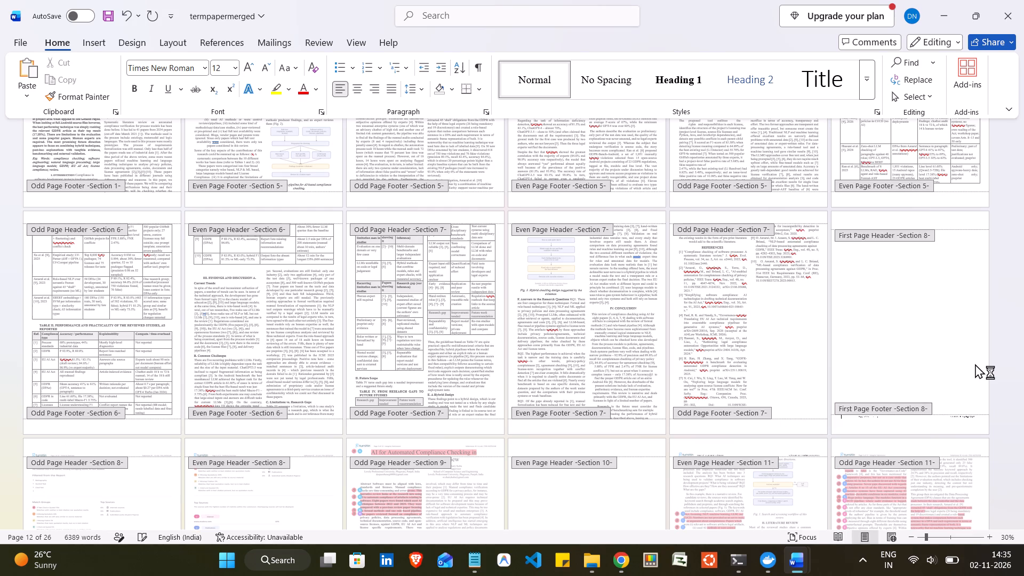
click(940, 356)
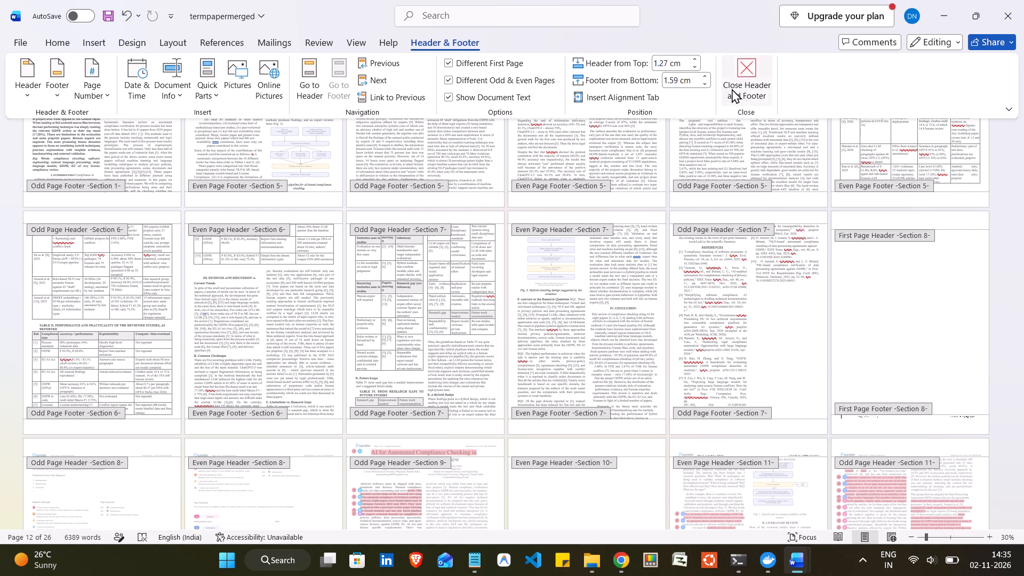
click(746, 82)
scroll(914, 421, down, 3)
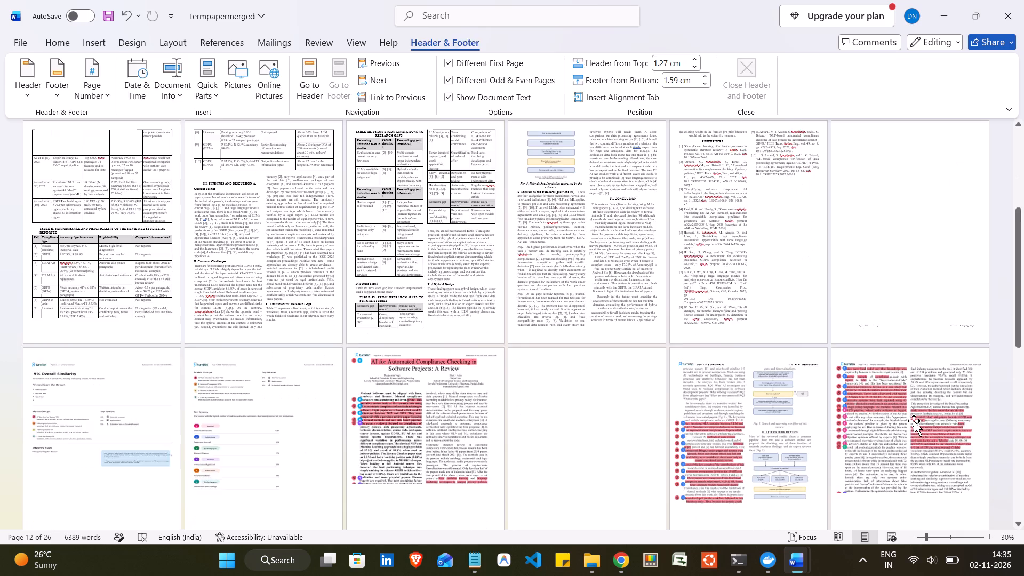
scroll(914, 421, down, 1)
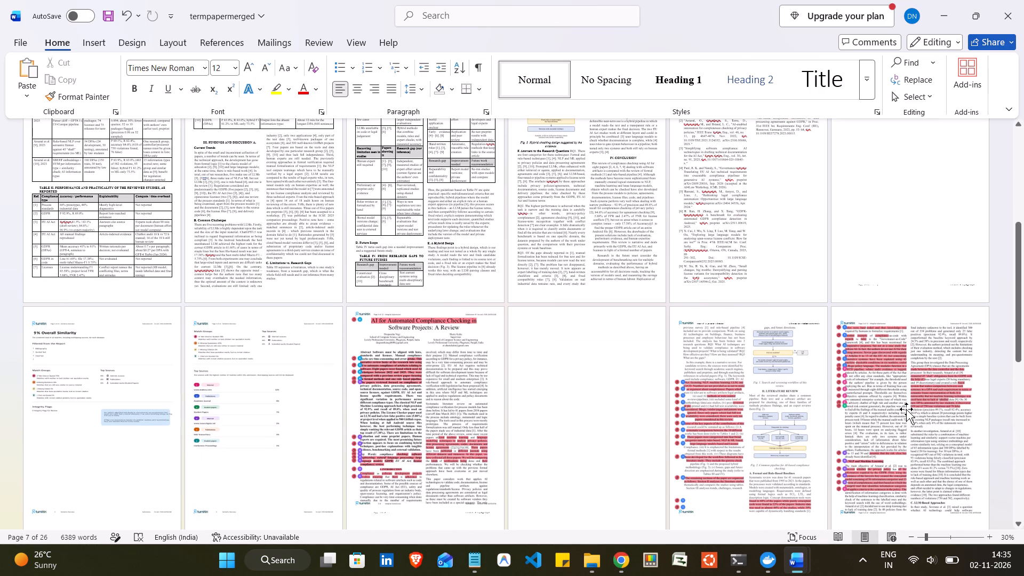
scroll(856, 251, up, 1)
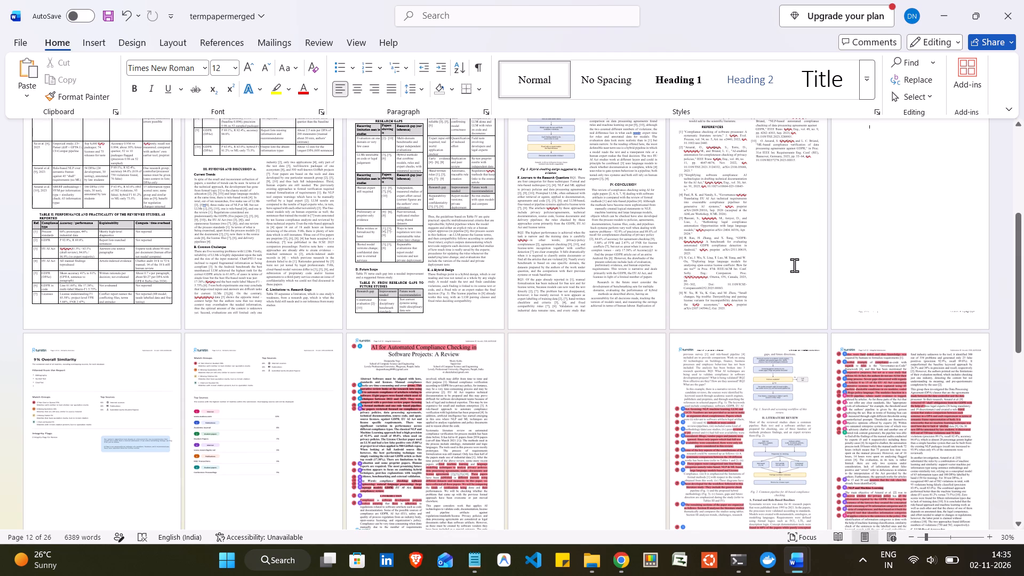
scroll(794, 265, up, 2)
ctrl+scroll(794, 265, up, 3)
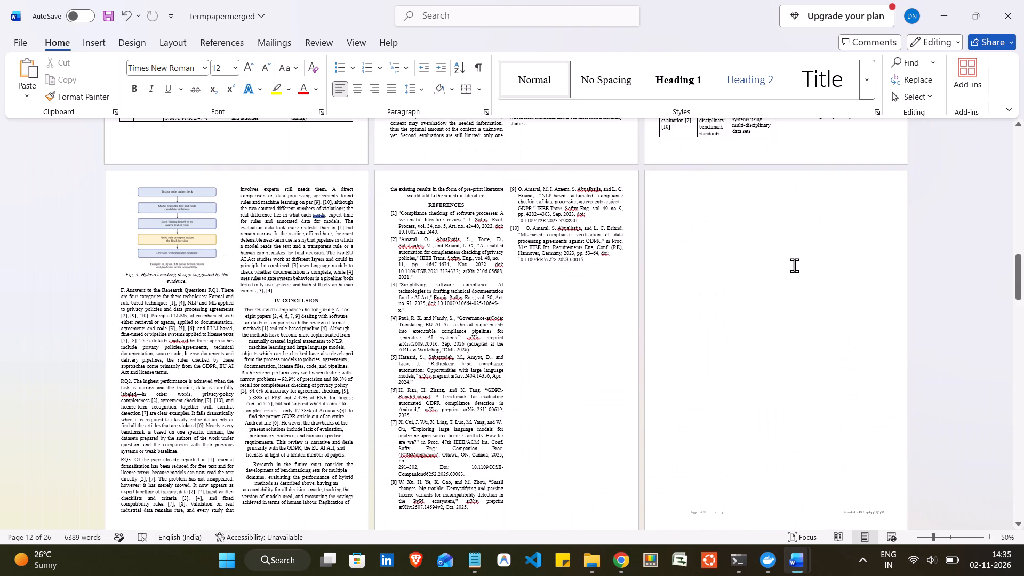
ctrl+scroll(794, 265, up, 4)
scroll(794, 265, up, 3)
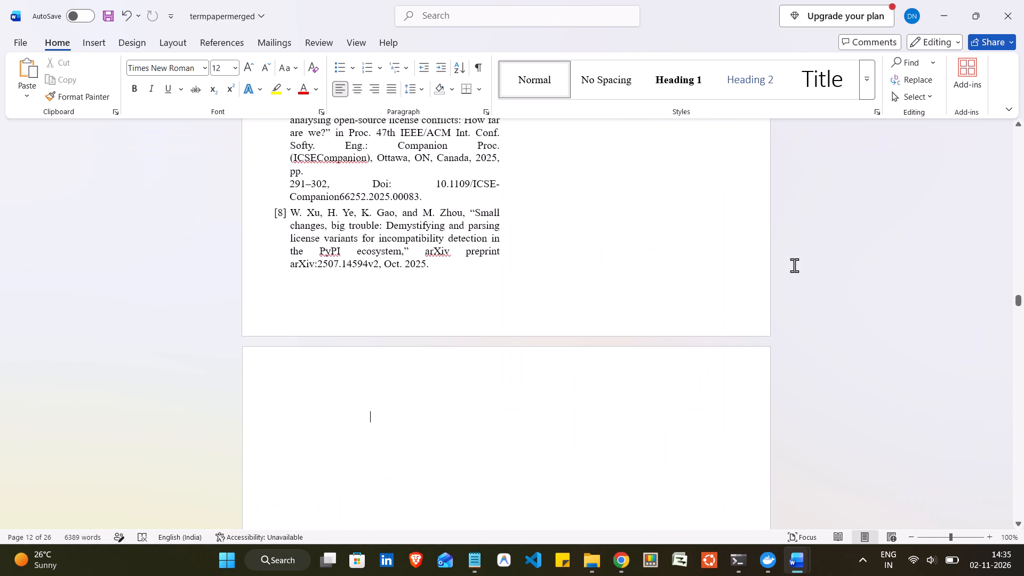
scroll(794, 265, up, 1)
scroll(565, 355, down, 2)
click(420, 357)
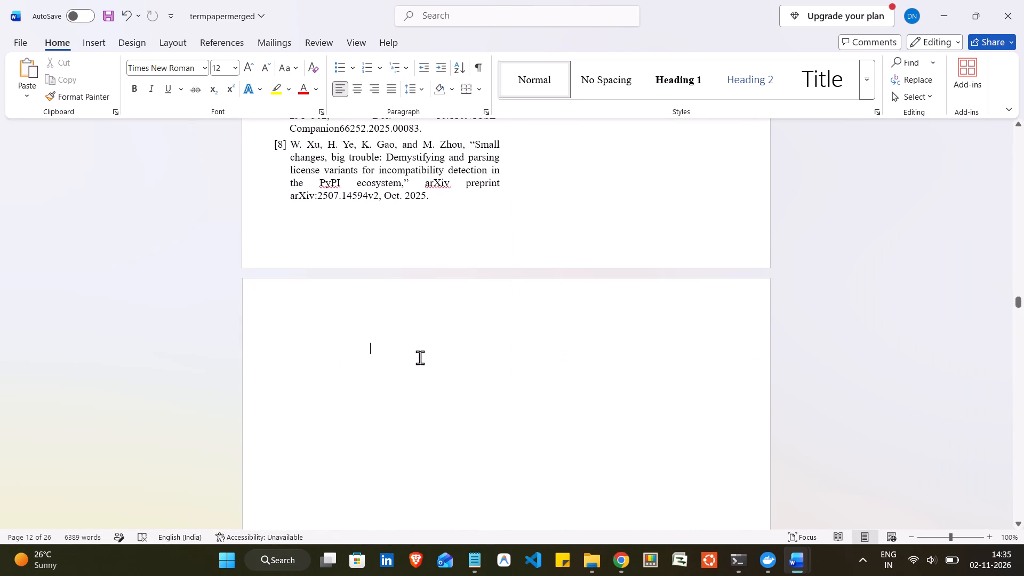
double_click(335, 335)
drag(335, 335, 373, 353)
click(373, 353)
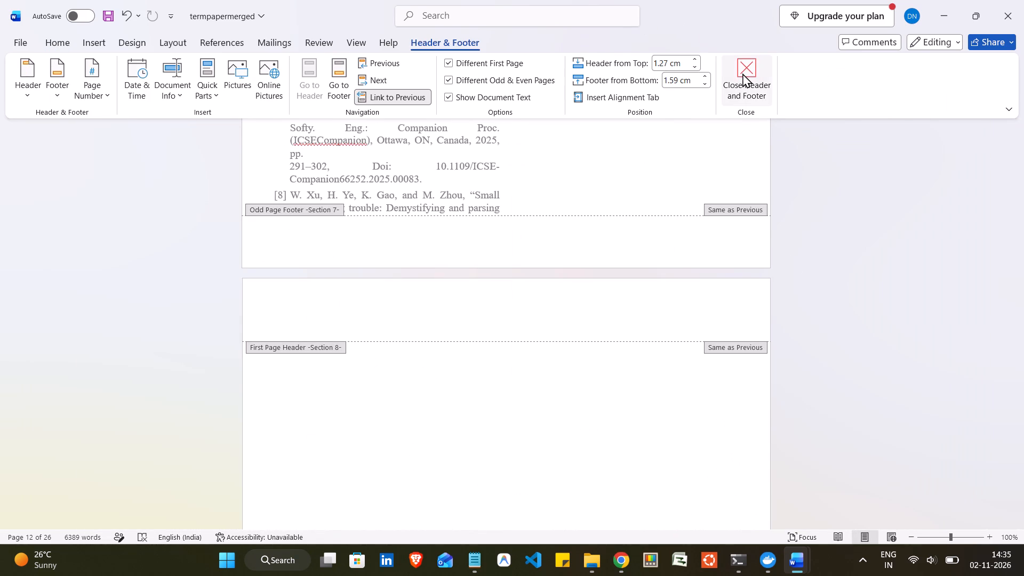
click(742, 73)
Delete the remaining Turnitin report pages, from the blank page after the references through the end of the document.
drag(334, 358, 443, 575)
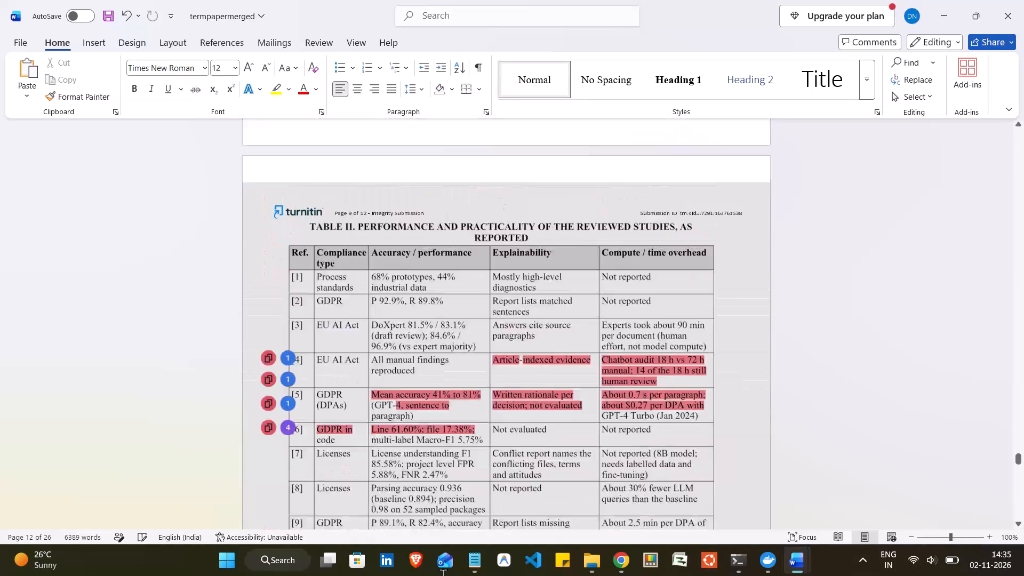
drag(443, 575, 442, 575)
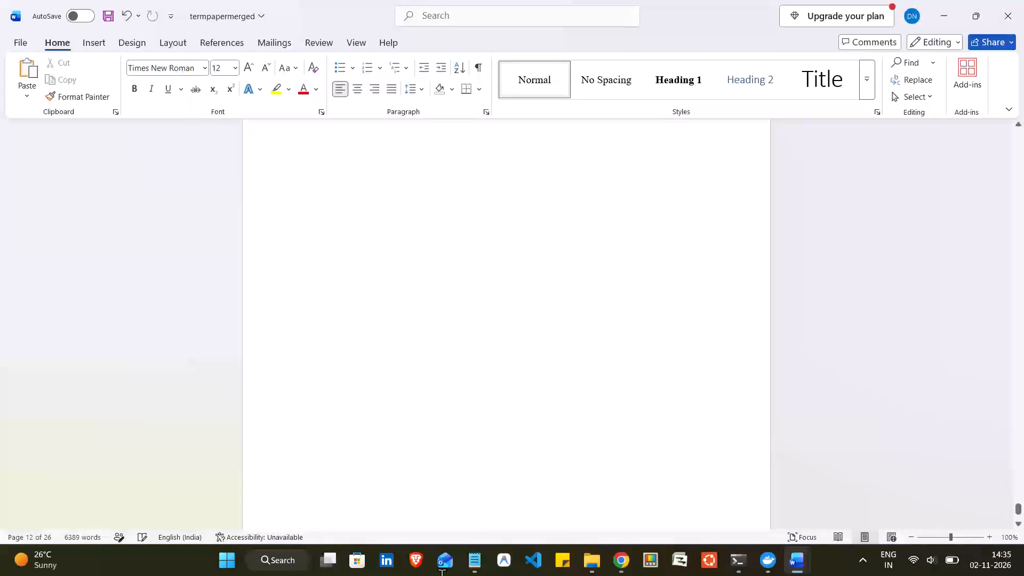
drag(442, 575, 443, 575)
key(Delete)
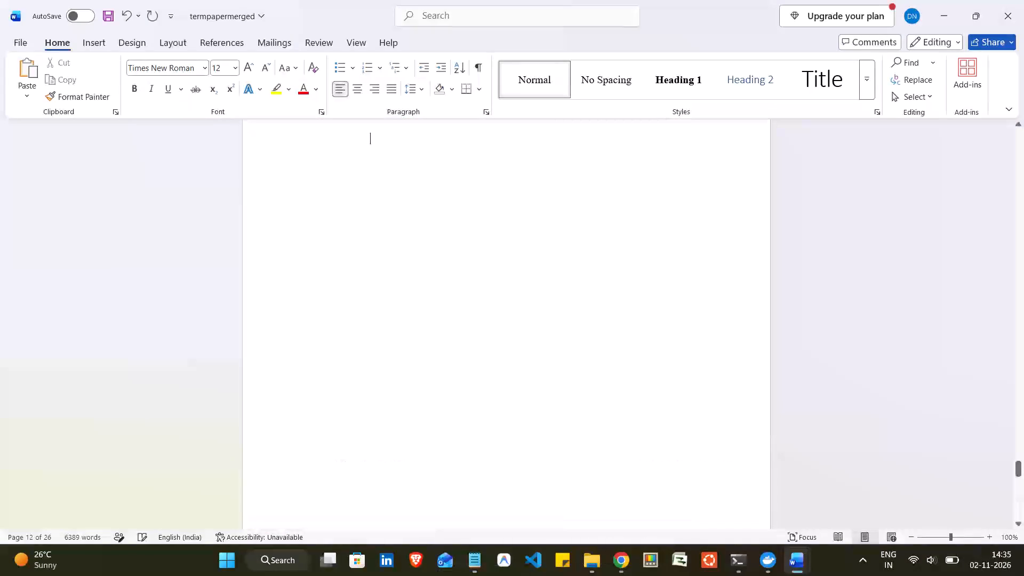
Examine the pages left at the end of the document and the paper's body back up to the title page.
scroll(322, 490, up, 2)
scroll(322, 490, down, 11)
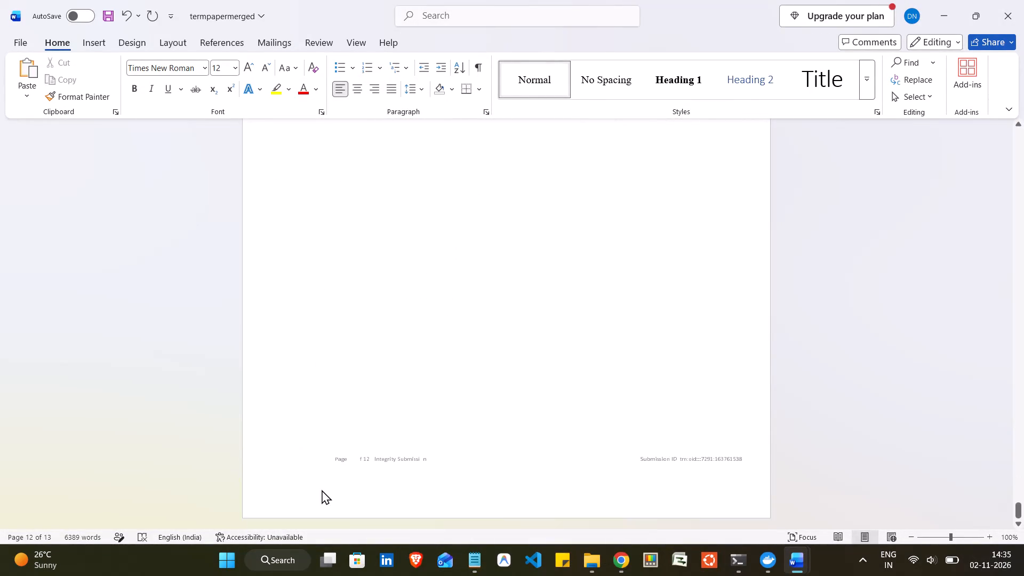
scroll(322, 490, up, 2)
scroll(322, 490, down, 6)
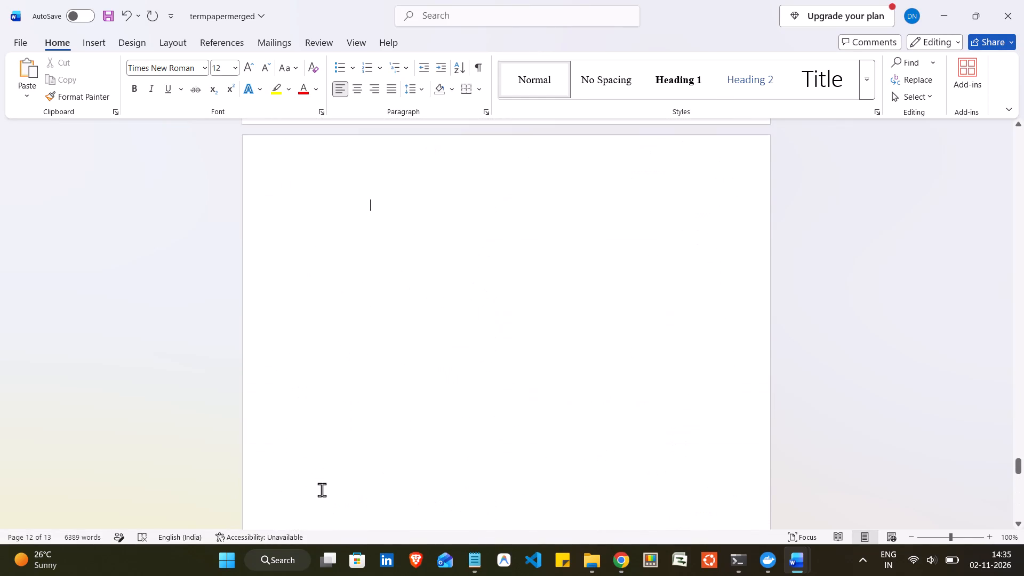
scroll(322, 490, down, 5)
scroll(322, 490, up, 3)
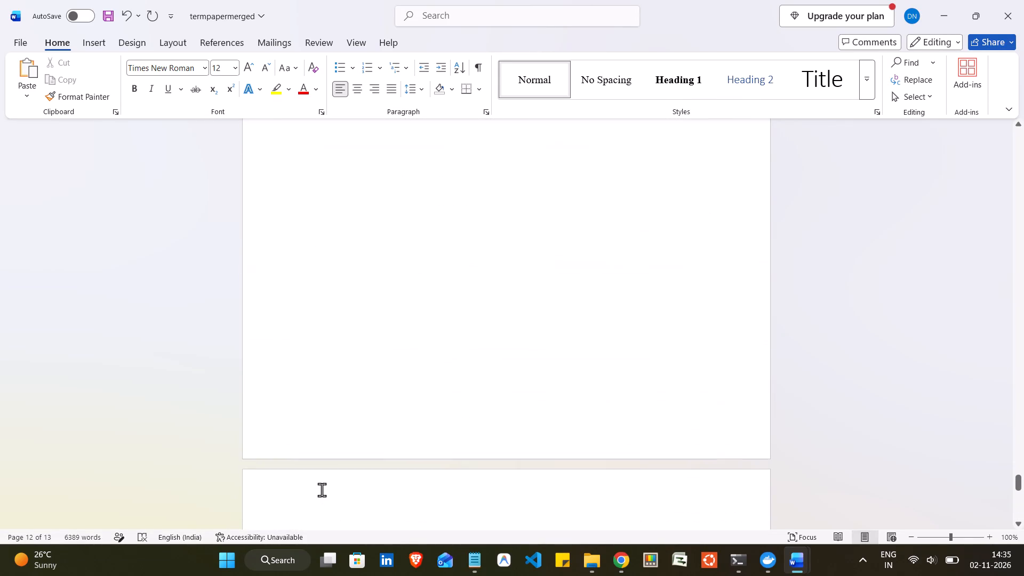
scroll(322, 490, up, 7)
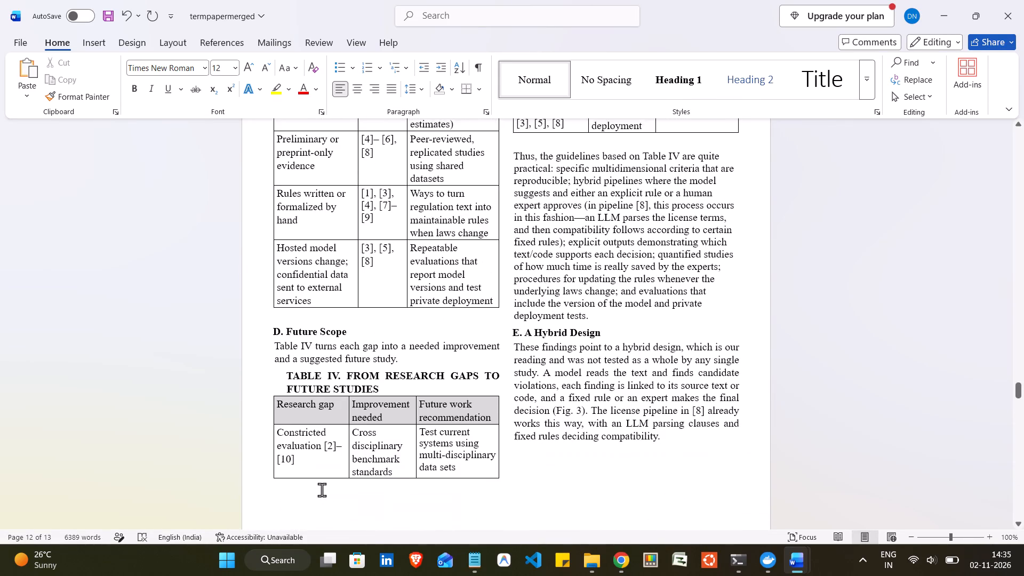
scroll(322, 490, up, 11)
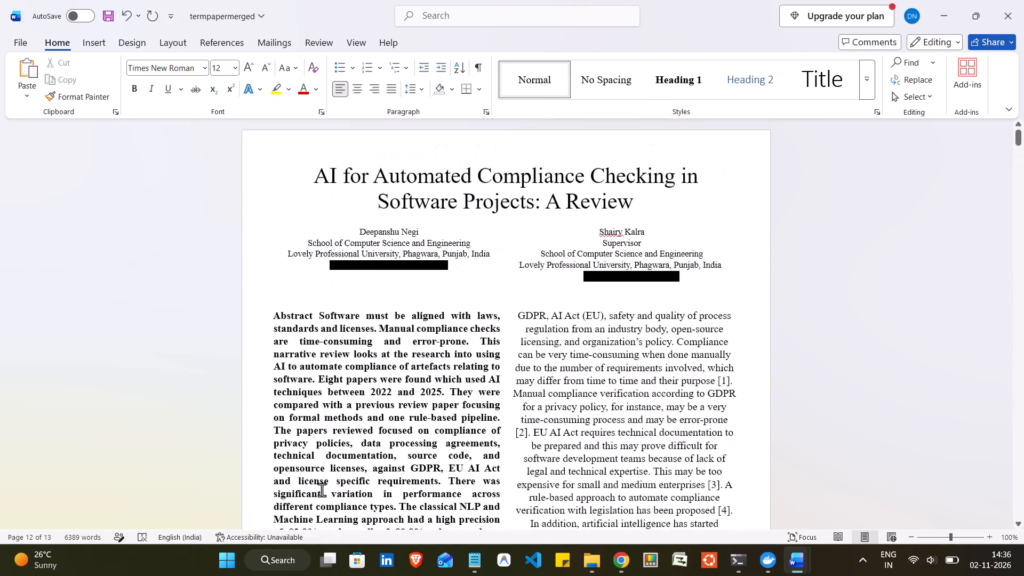
Replace the flagged word "paragraphlevel" with "paragraph level" in the Common Challenges section.
scroll(322, 490, down, 4)
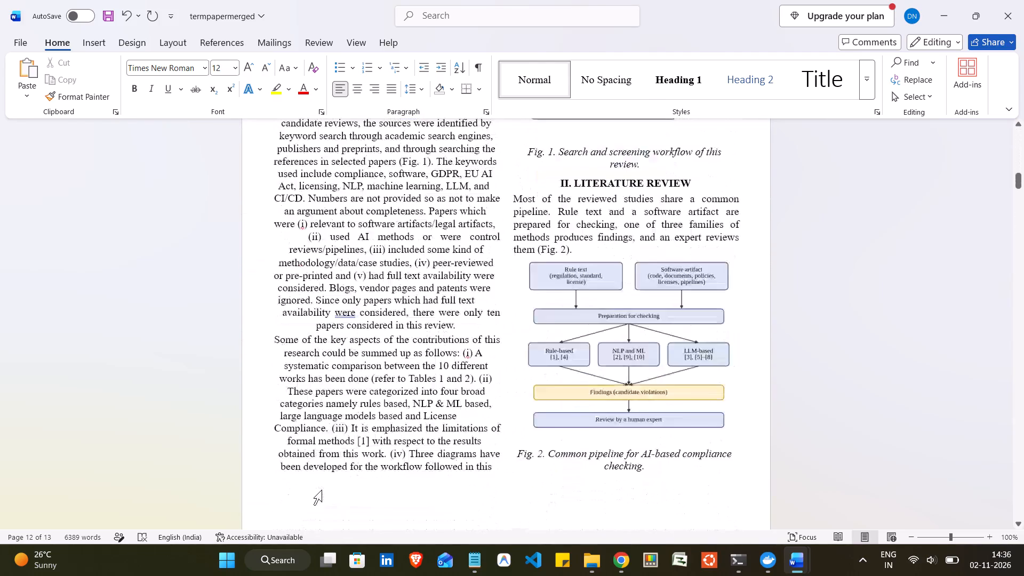
scroll(322, 490, down, 11)
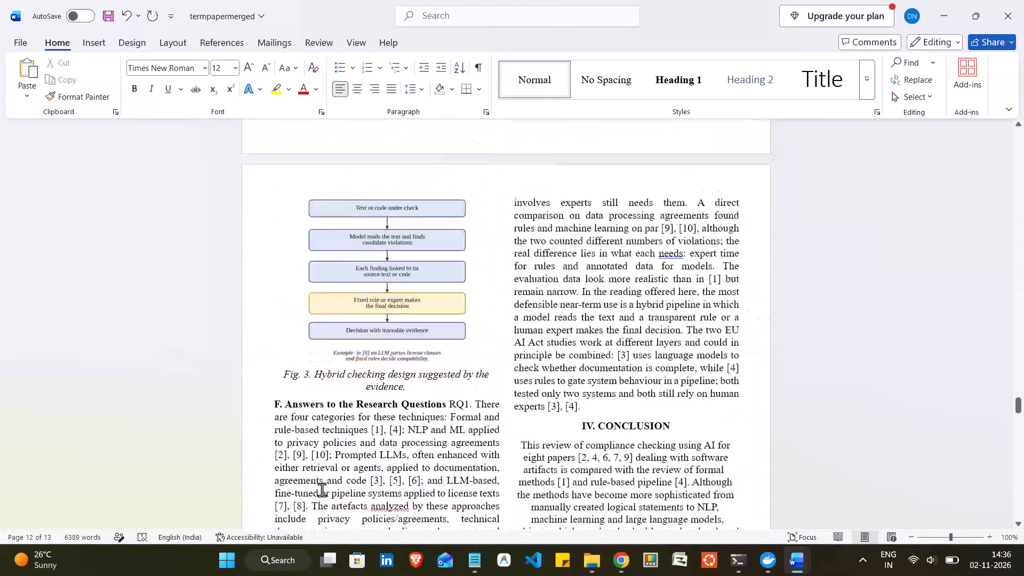
scroll(322, 490, up, 4)
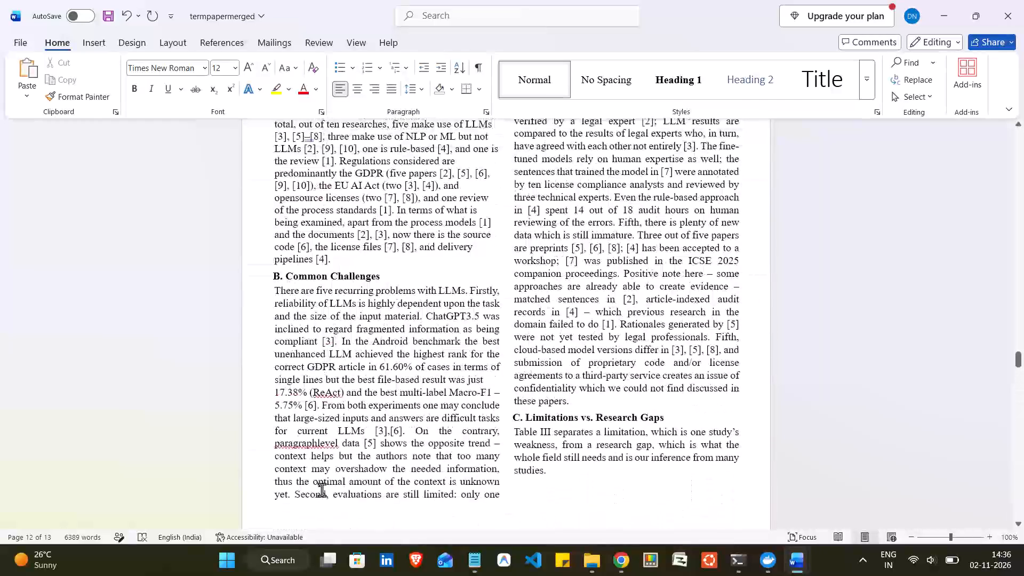
right_click(304, 447)
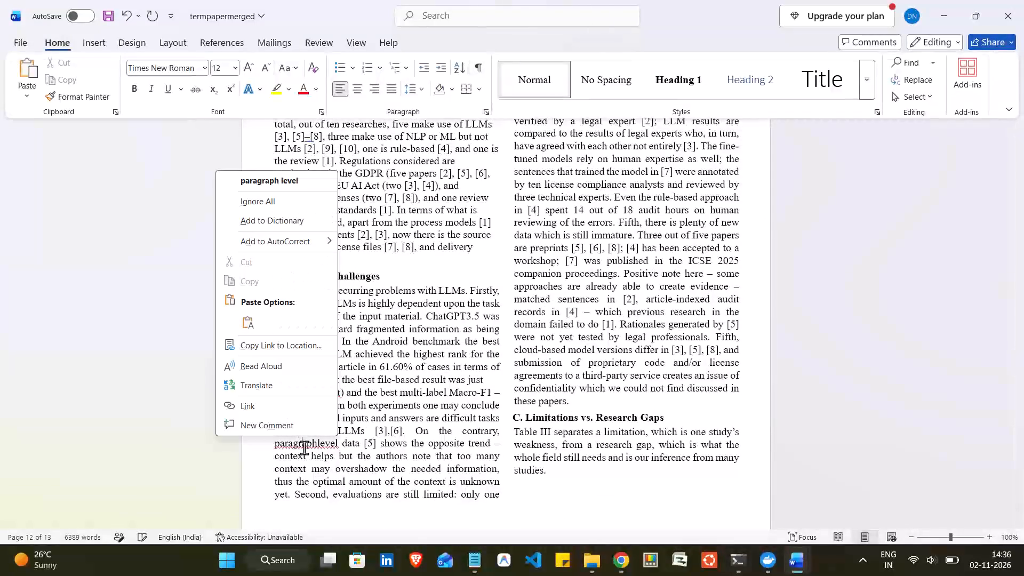
click(307, 183)
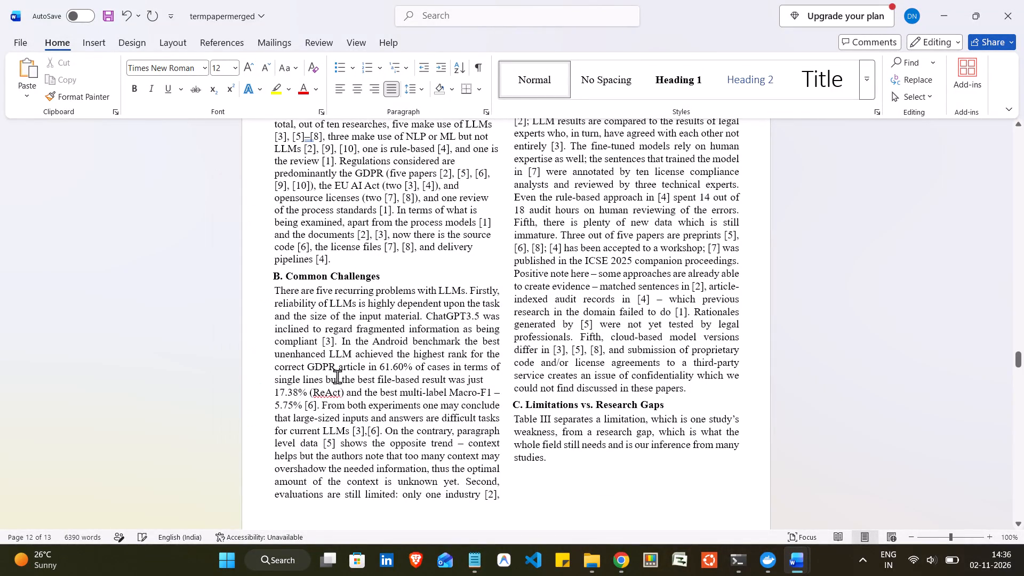
Correct "sentencelevel" to "sentence level" in the Dataset cell of the study [5] row in Table I.
scroll(330, 392, up, 1)
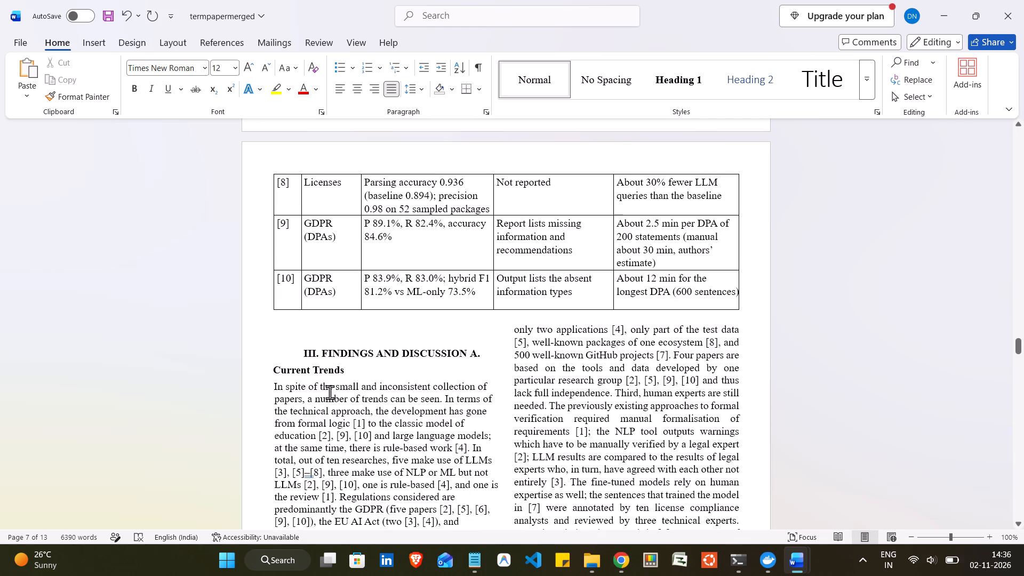
scroll(330, 392, up, 4)
scroll(369, 297, up, 2)
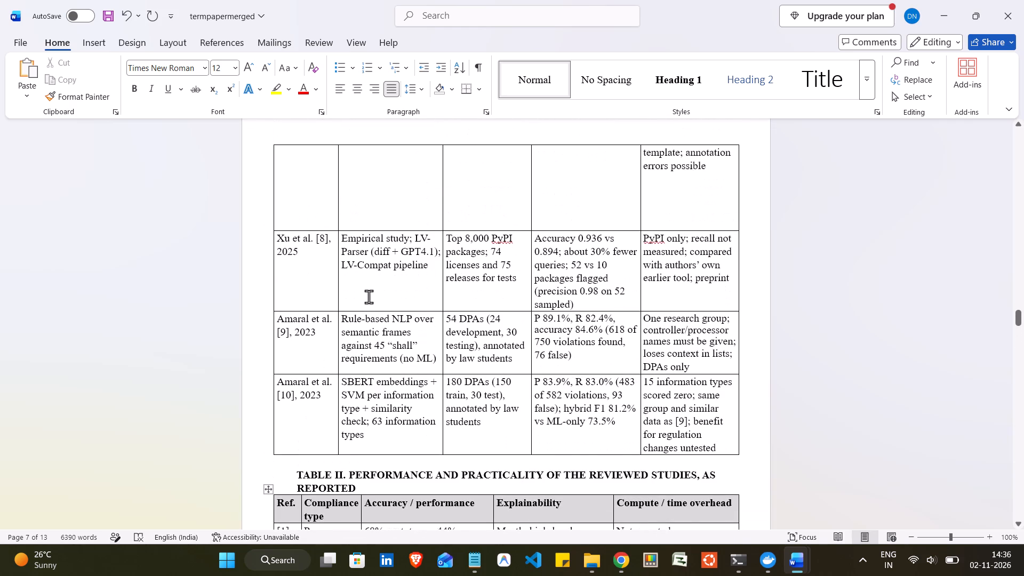
scroll(369, 297, up, 4)
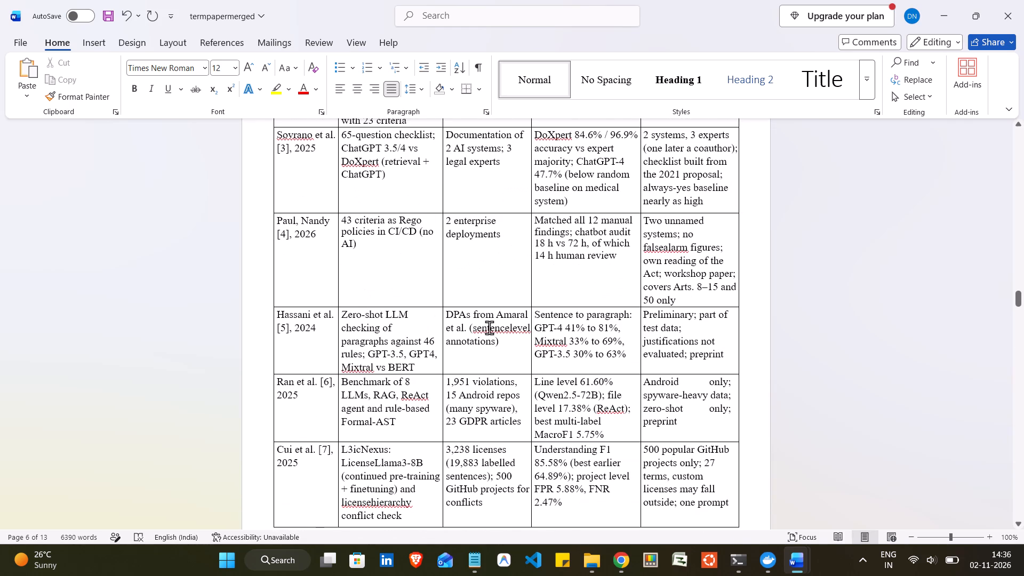
right_click(493, 329)
click(478, 64)
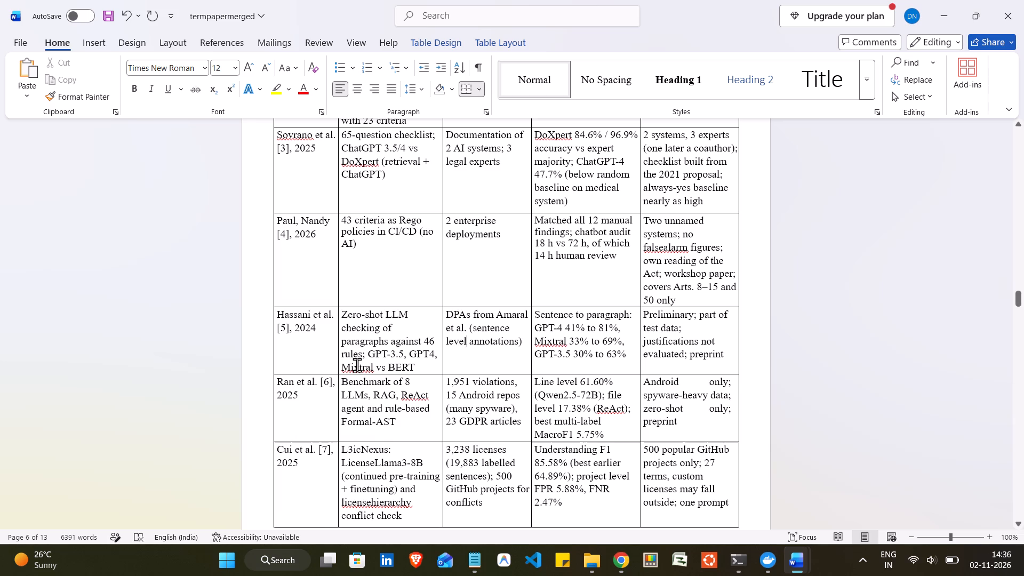
Apply the suggested spelling to the flagged word "licensehierarchy" in the Technique cell of Table I's study [7] row.
right_click(370, 504)
click(326, 236)
Correct "falsealarm" to "false alarm" in the Limitation cell of the study [4] row in Table I.
scroll(448, 307, up, 3)
scroll(693, 459, down, 1)
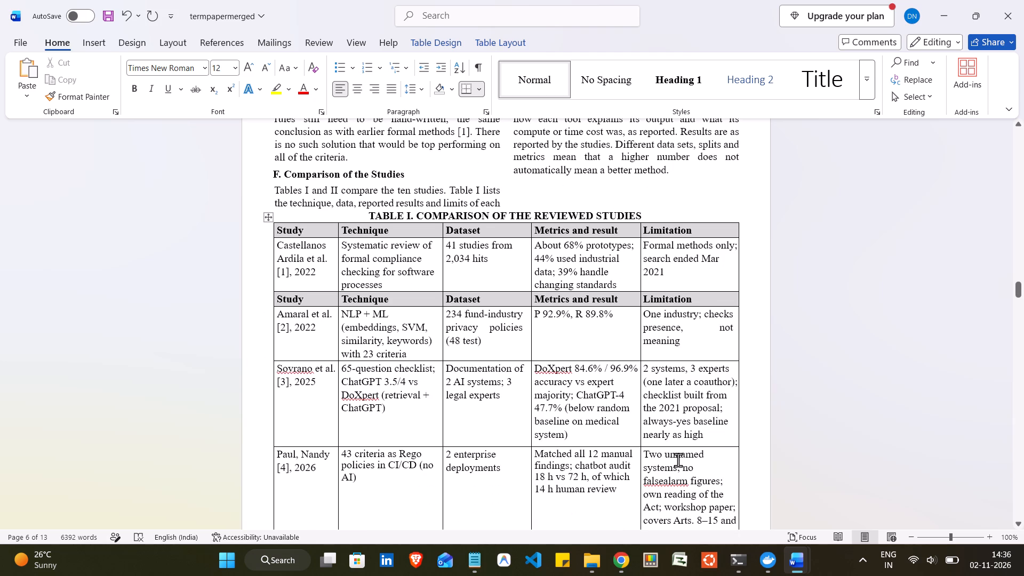
right_click(664, 481)
click(619, 226)
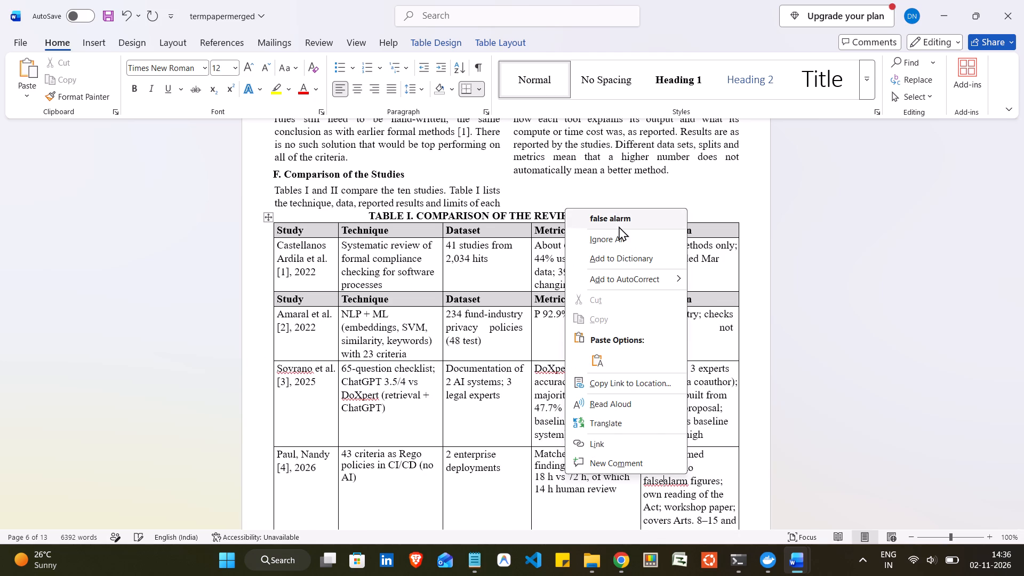
Review the whole paper for remaining flagged words and layout problems, from the title page through the tables to the references.
scroll(517, 318, up, 3)
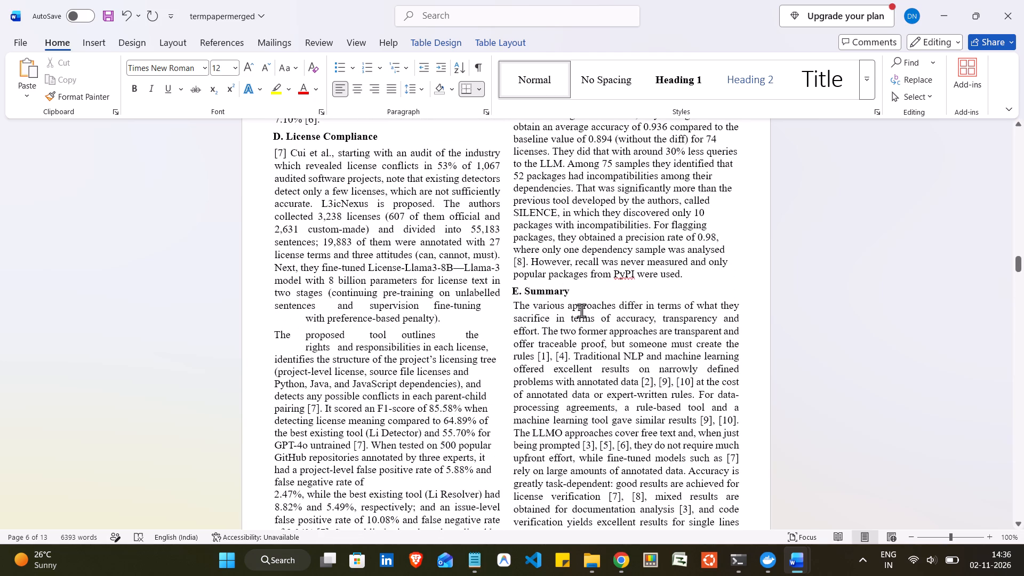
scroll(581, 310, up, 4)
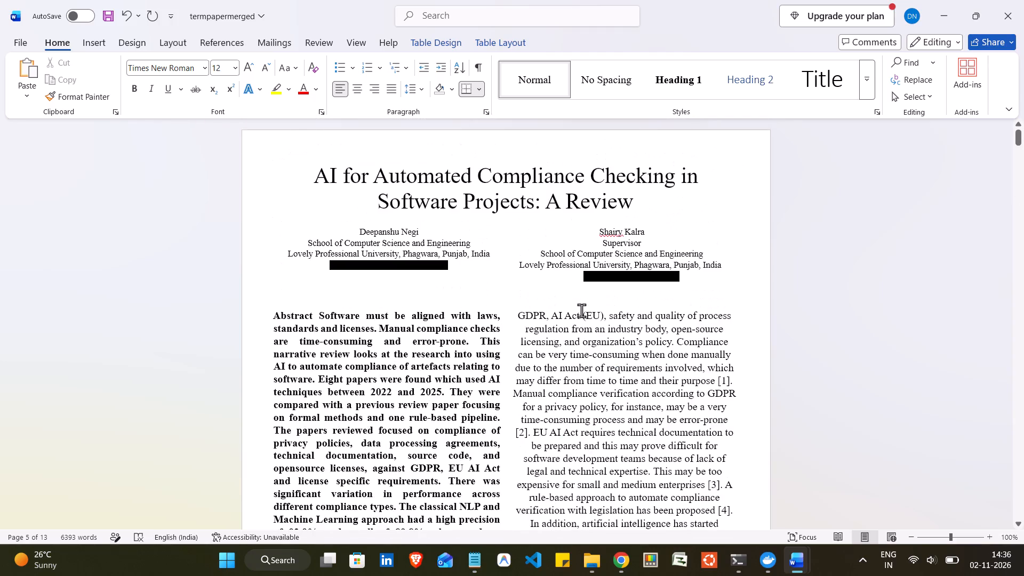
scroll(581, 310, down, 5)
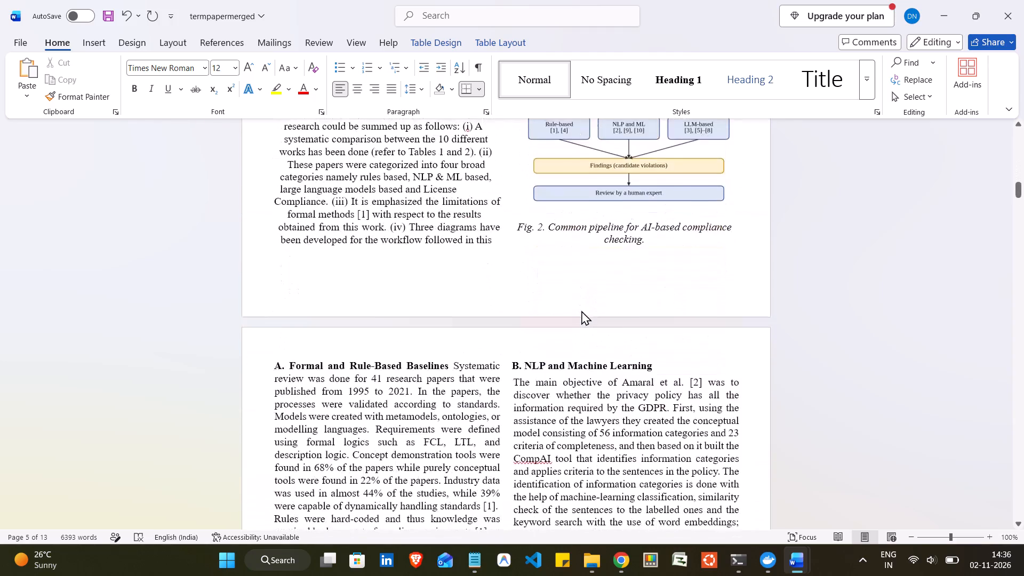
scroll(581, 310, down, 1)
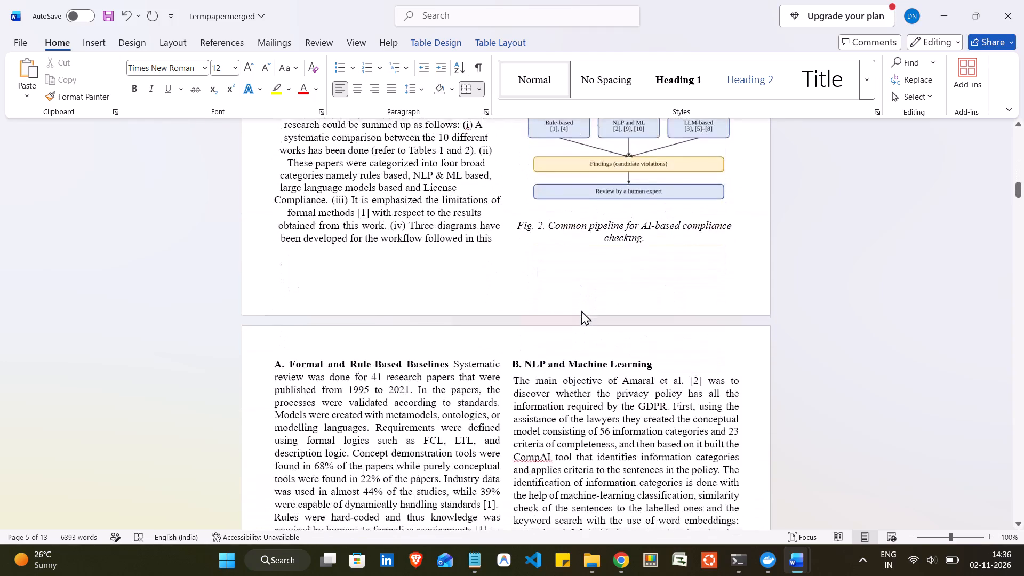
scroll(581, 310, down, 8)
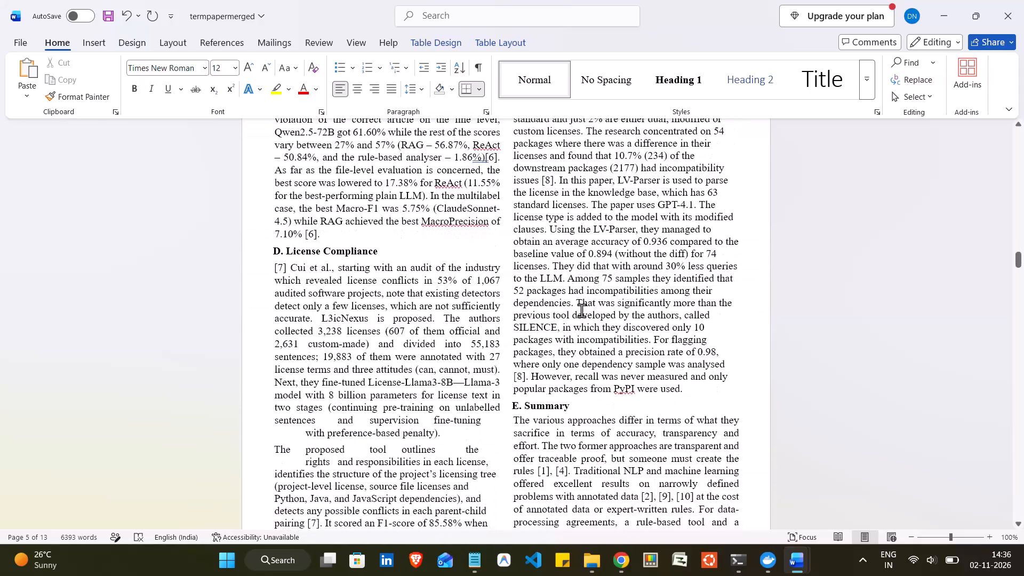
scroll(581, 310, down, 1)
scroll(581, 310, up, 1)
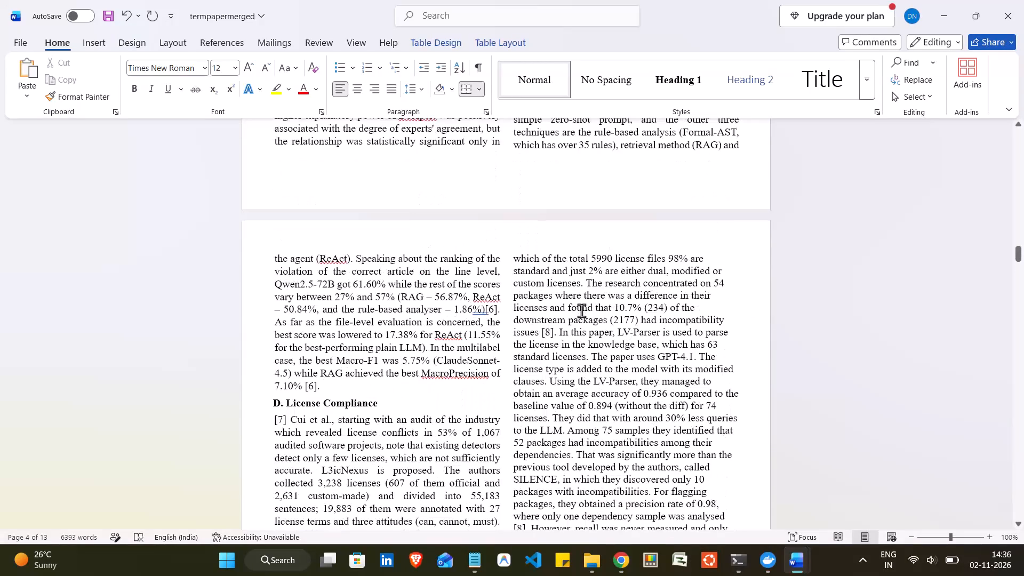
scroll(581, 310, down, 5)
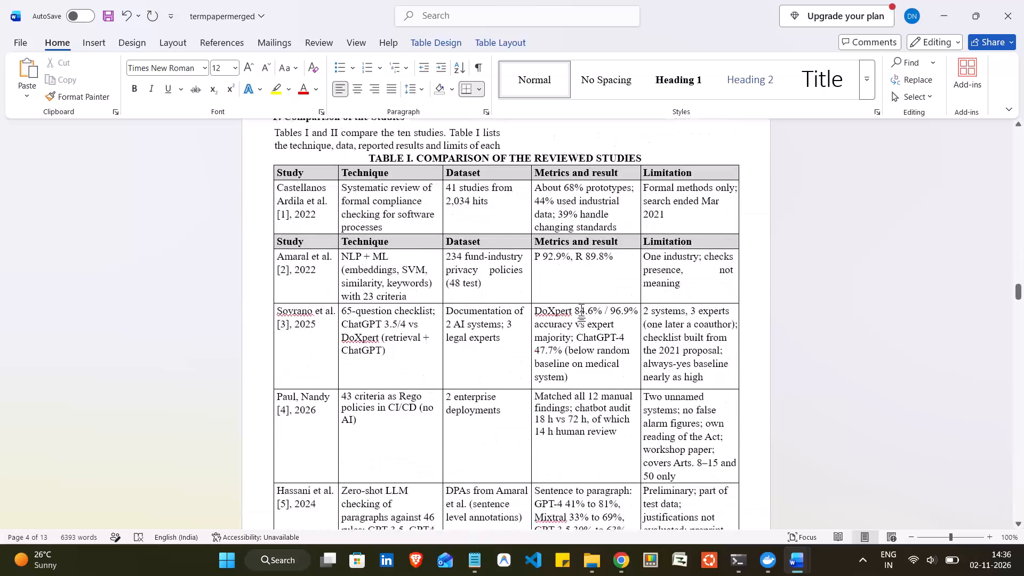
scroll(581, 310, down, 7)
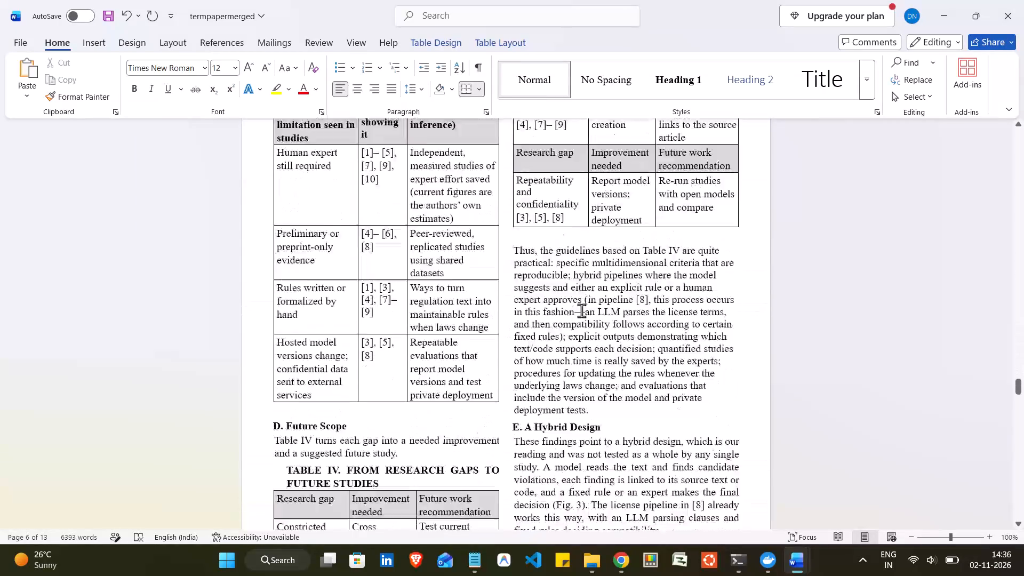
scroll(581, 310, down, 4)
scroll(581, 310, up, 1)
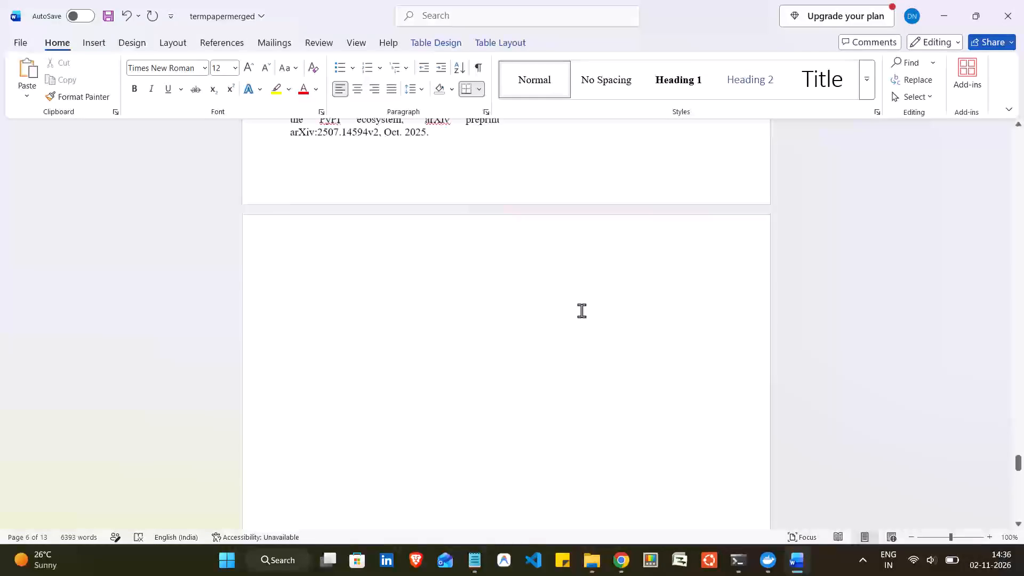
scroll(581, 310, up, 1)
scroll(581, 310, down, 5)
scroll(581, 310, up, 4)
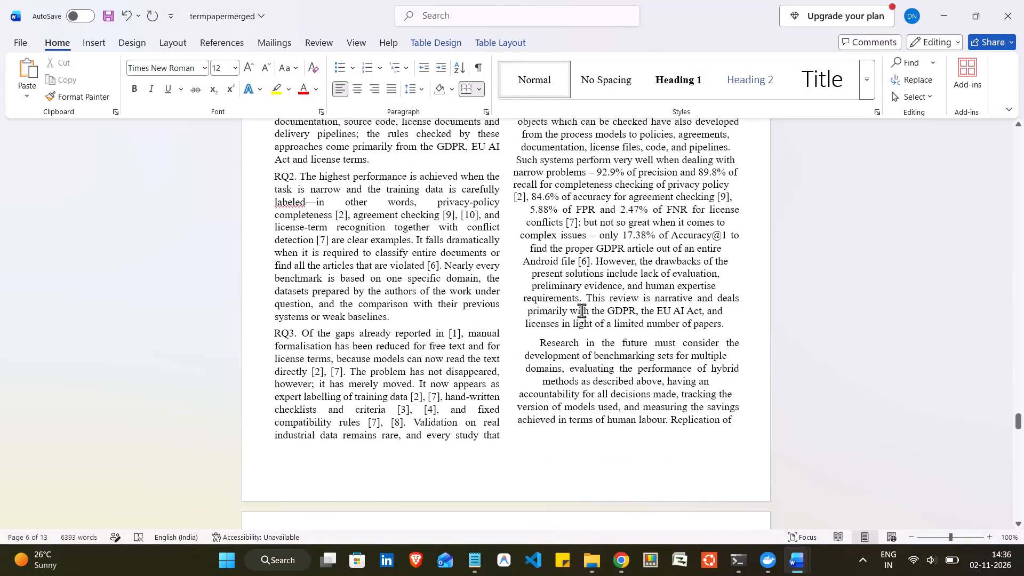
scroll(581, 310, up, 6)
scroll(581, 310, down, 3)
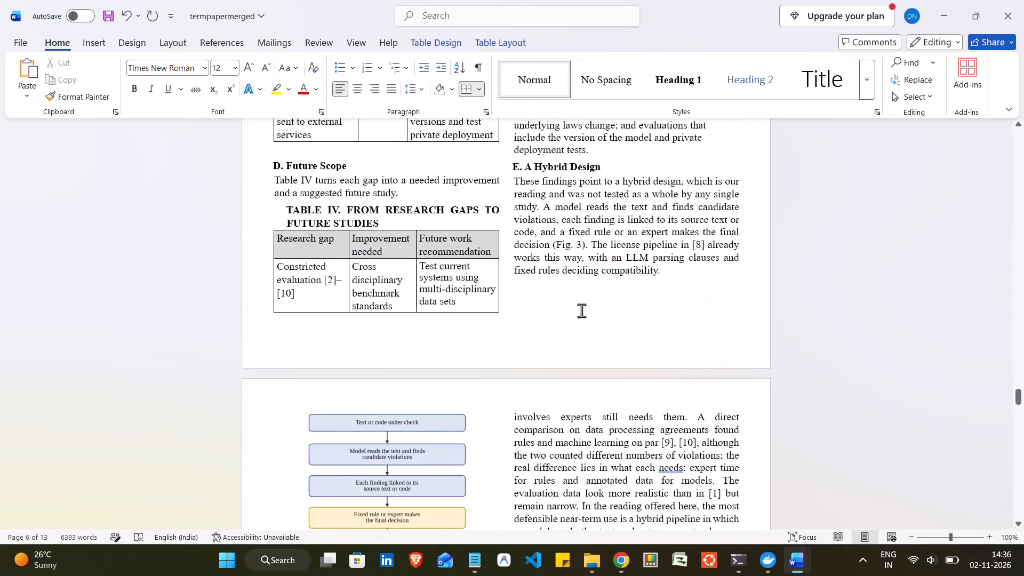
scroll(581, 310, down, 4)
scroll(581, 310, up, 5)
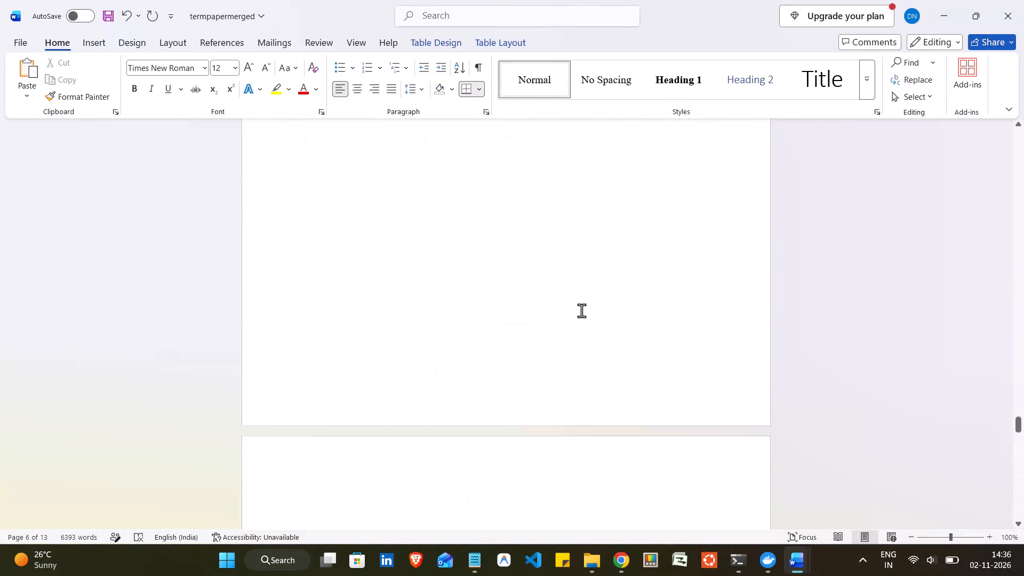
scroll(581, 310, down, 1)
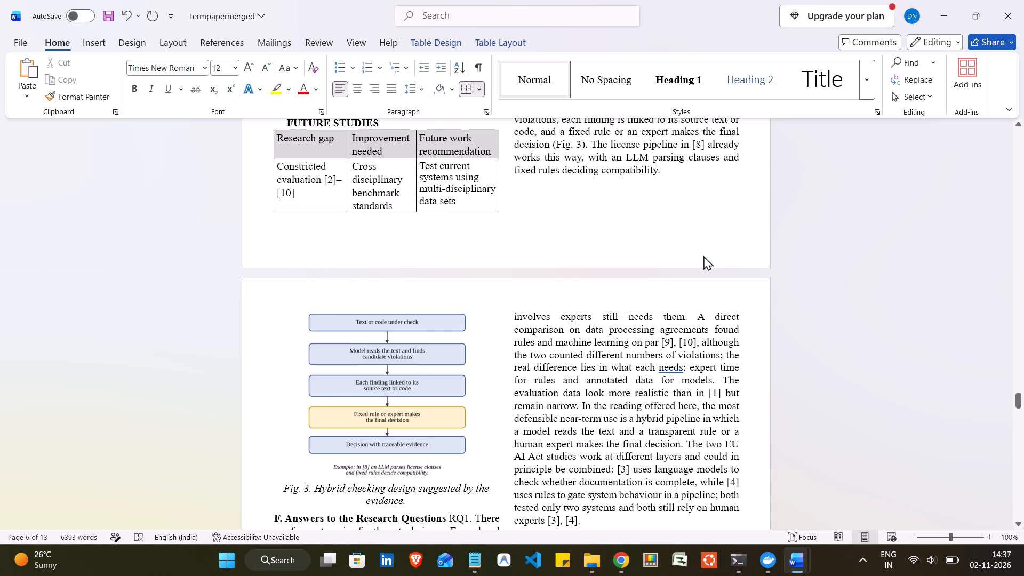
scroll(588, 292, up, 1)
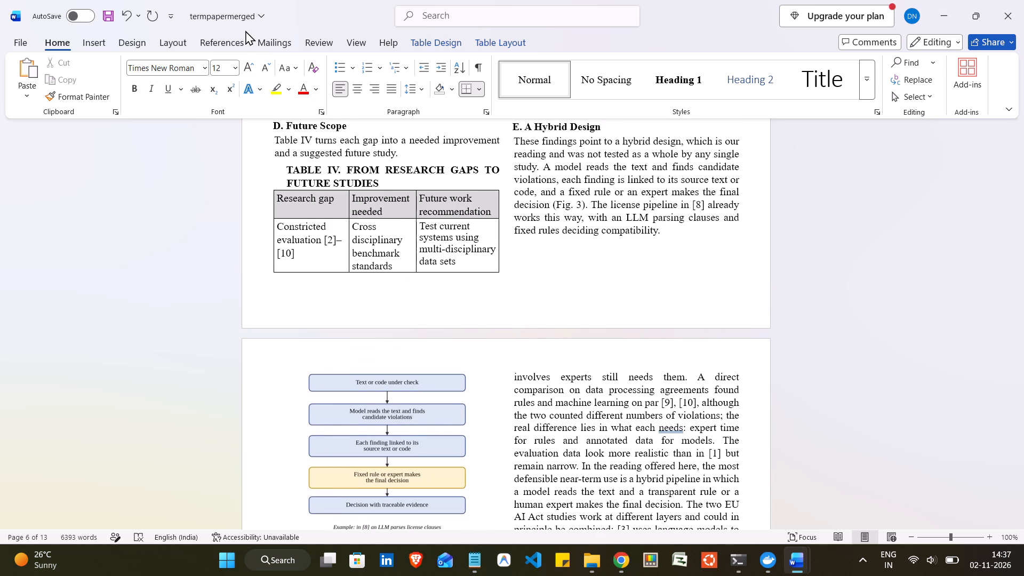
Save the paper as a Word document named newword in the sem7 folder on NEW VOLUME (D:).
click(108, 22)
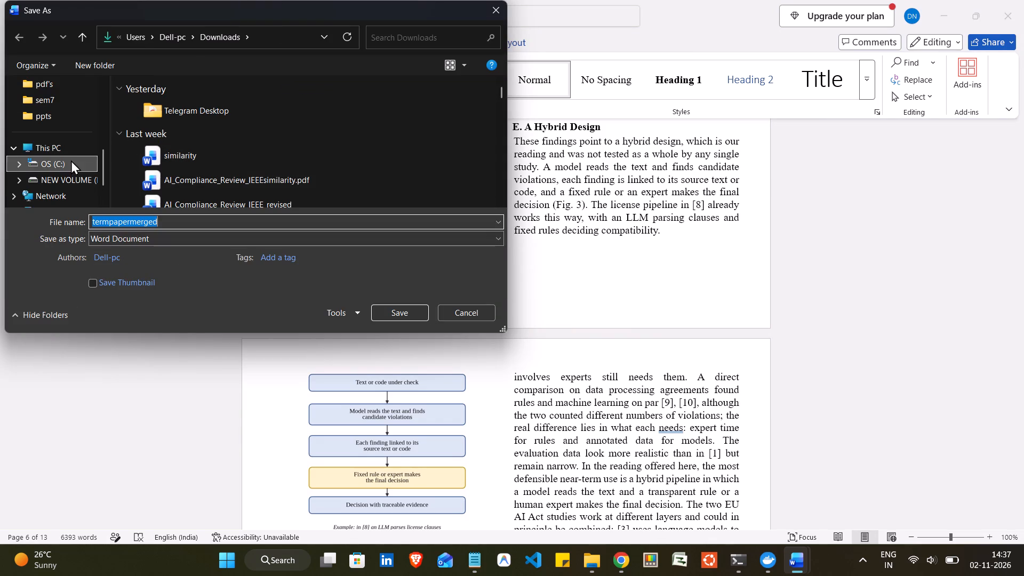
click(64, 179)
scroll(66, 147, up, 1)
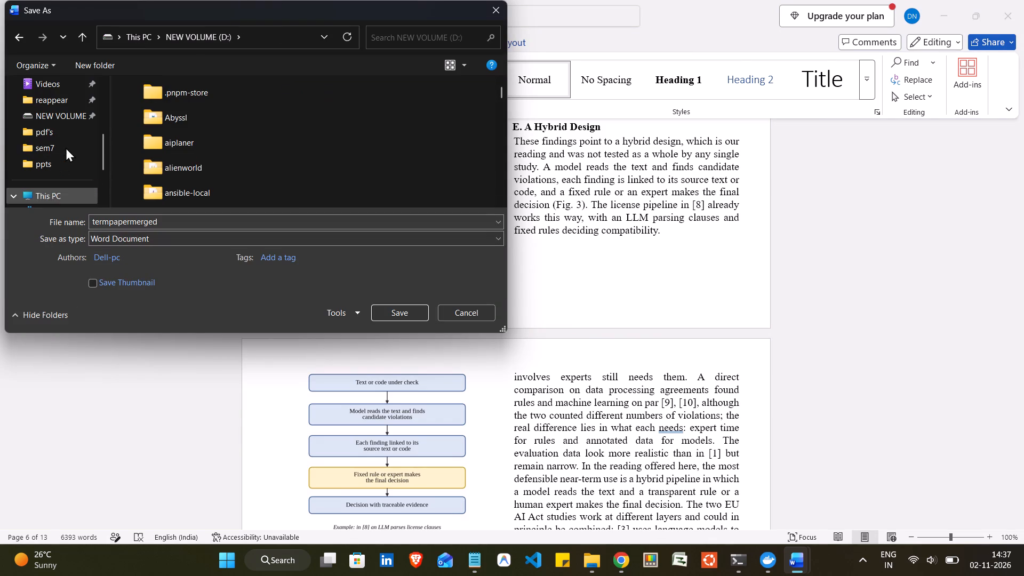
click(53, 150)
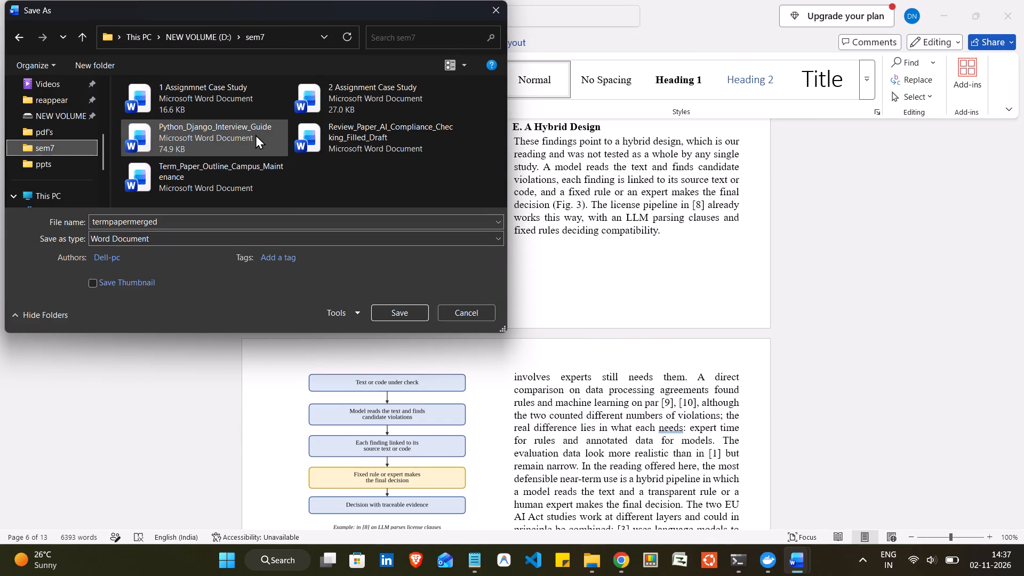
scroll(255, 134, down, 2)
click(175, 224)
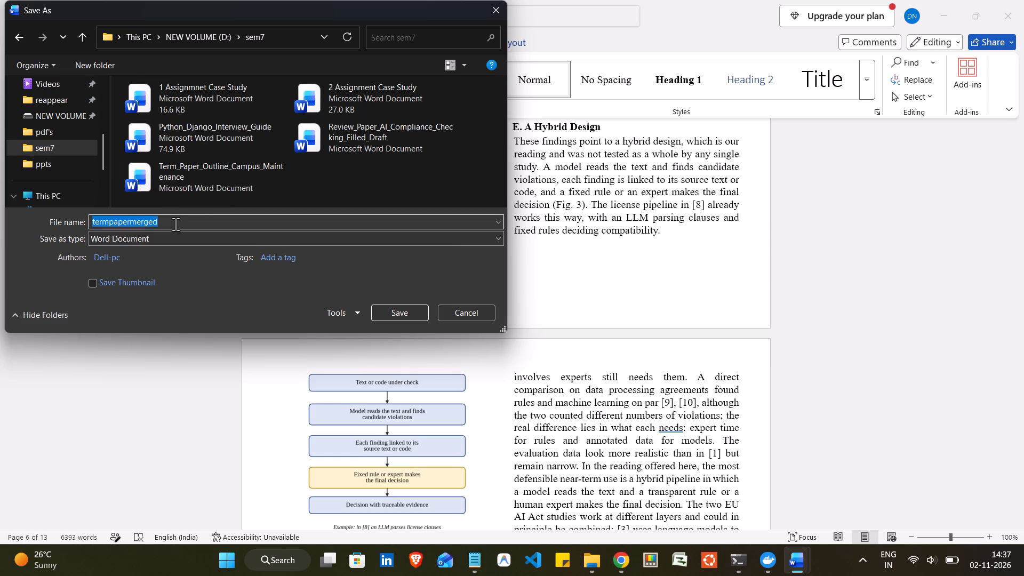
key(BackSpace)
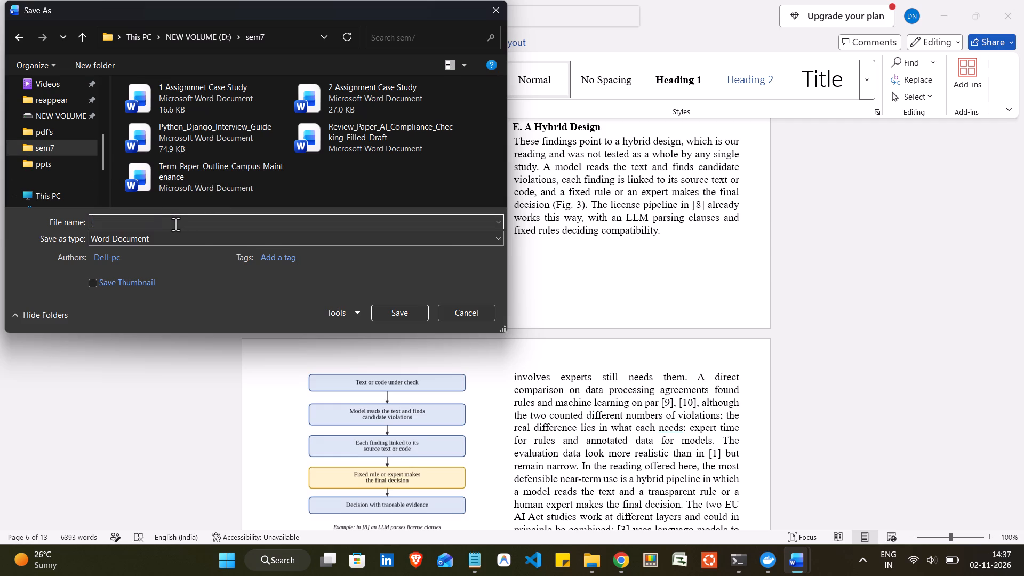
text(newword)
click(374, 311)
click(953, 7)
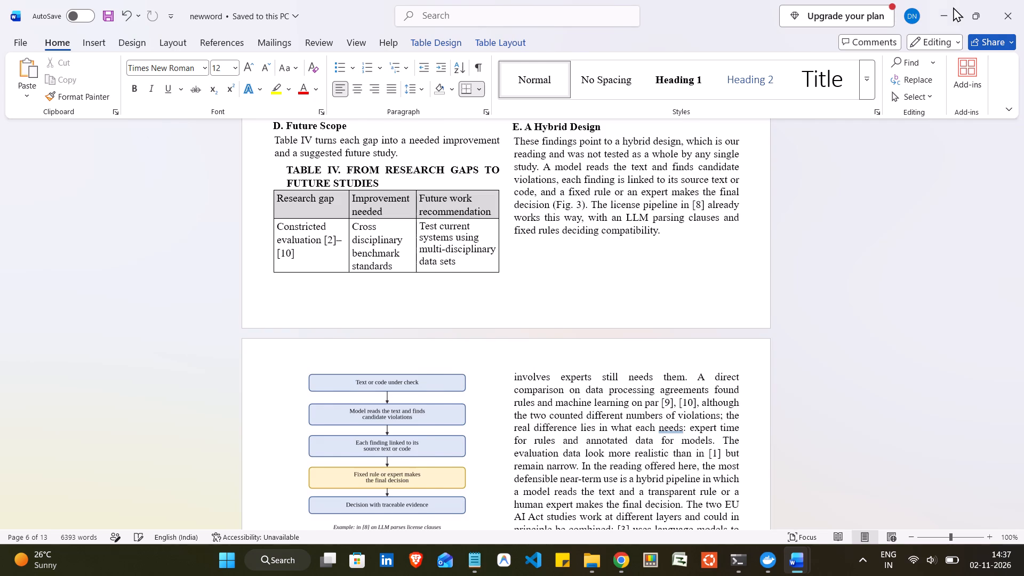
click(950, 20)
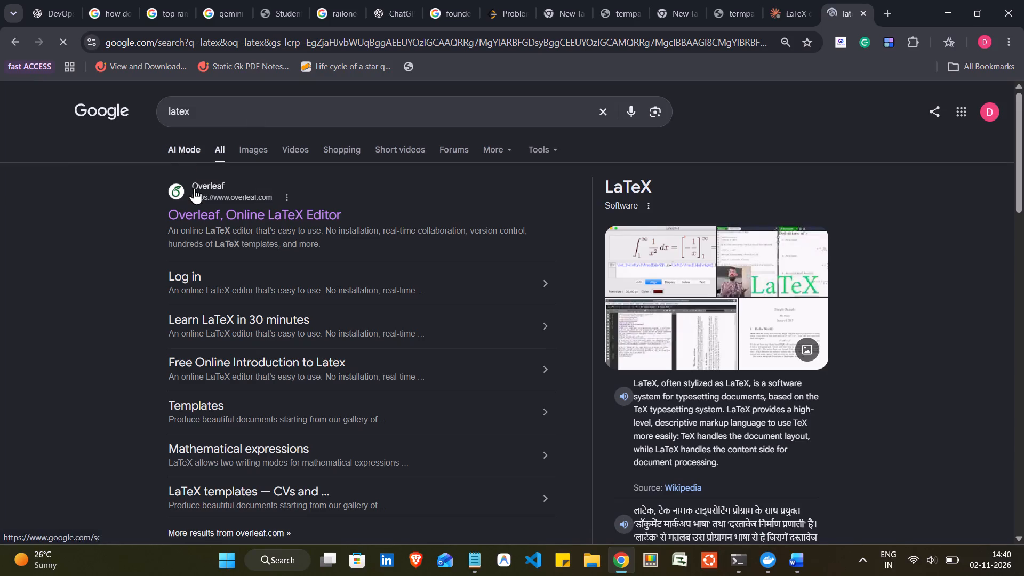
click(198, 204)
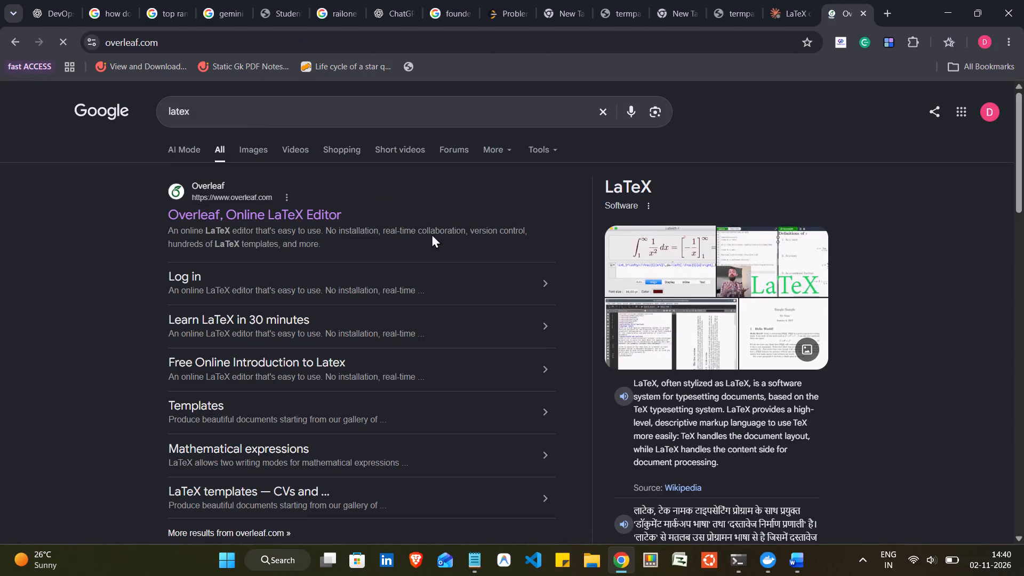
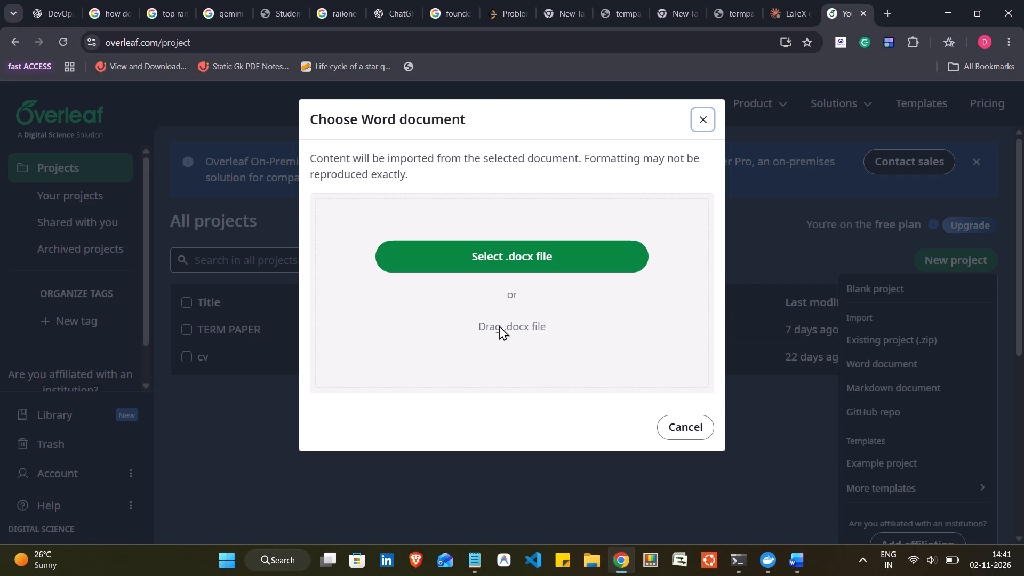
Dismiss the Word document import and look through the new-project import options and template categories.
click(669, 218)
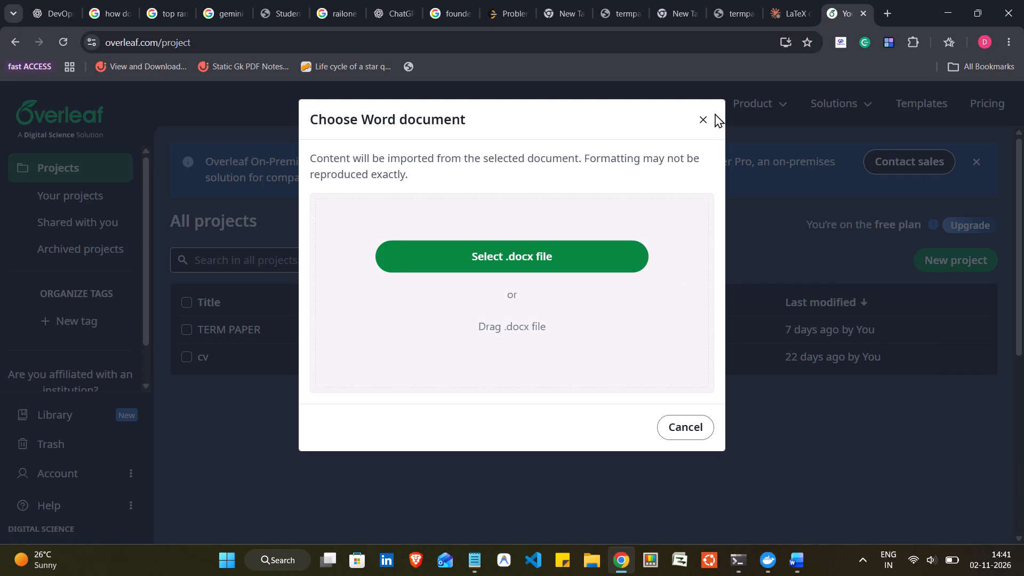
click(703, 121)
click(918, 262)
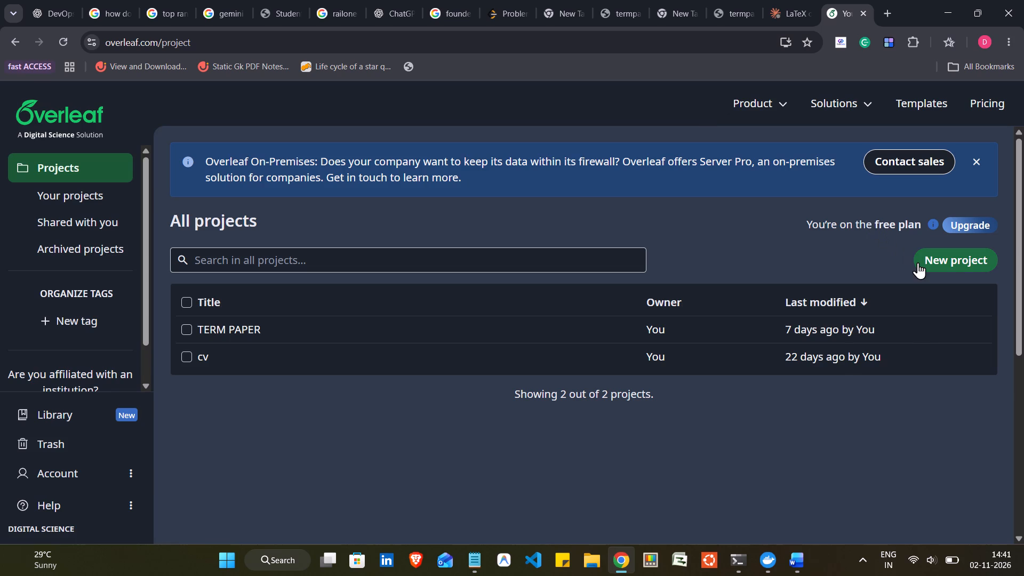
scroll(899, 427, down, 1)
scroll(899, 427, up, 1)
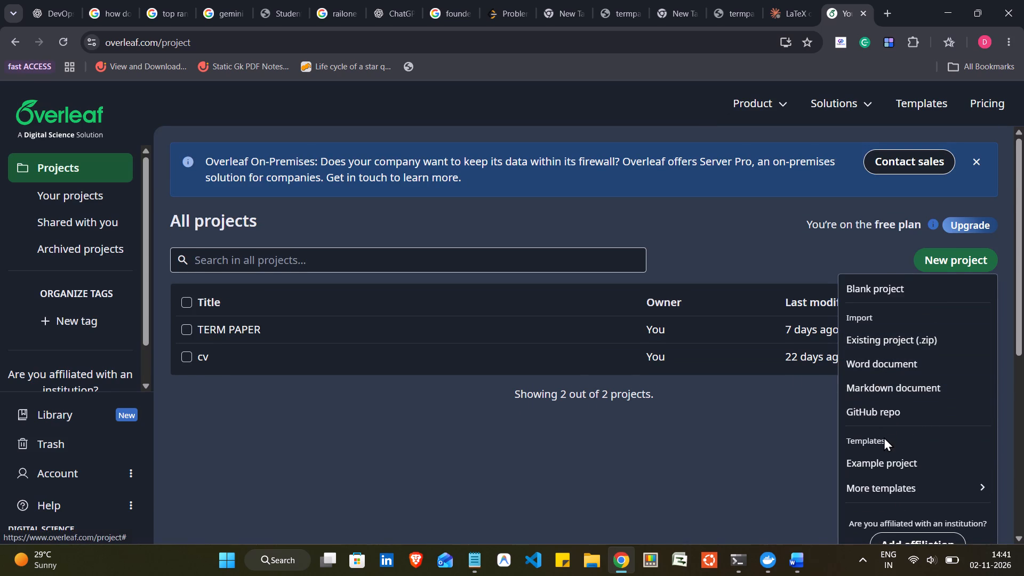
scroll(884, 437, down, 1)
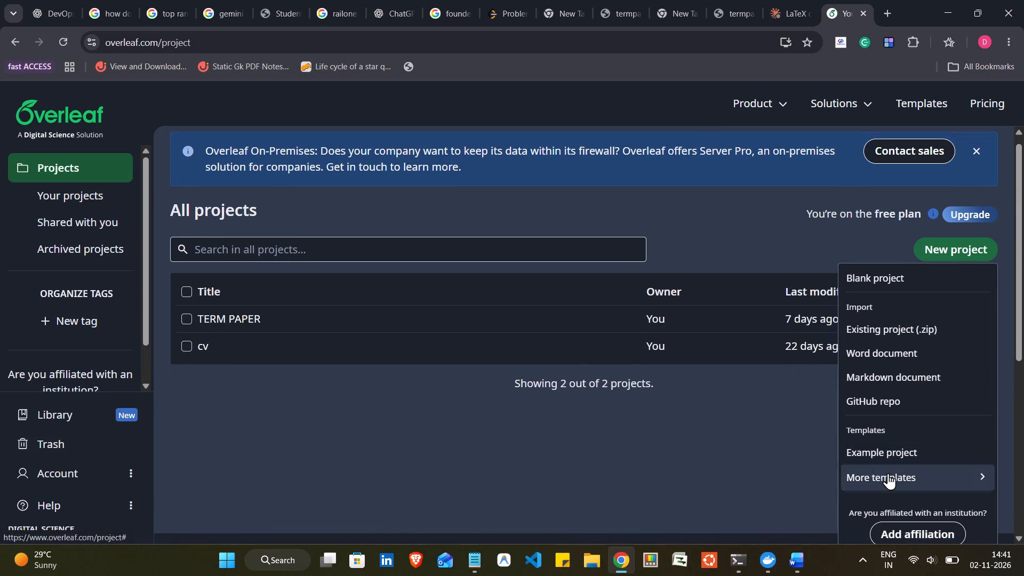
click(888, 473)
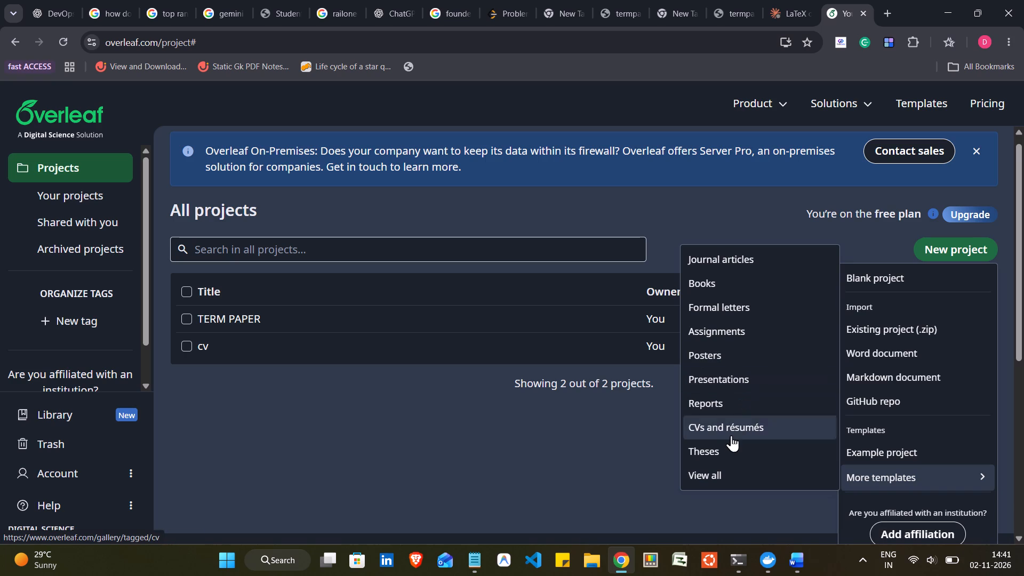
click(528, 513)
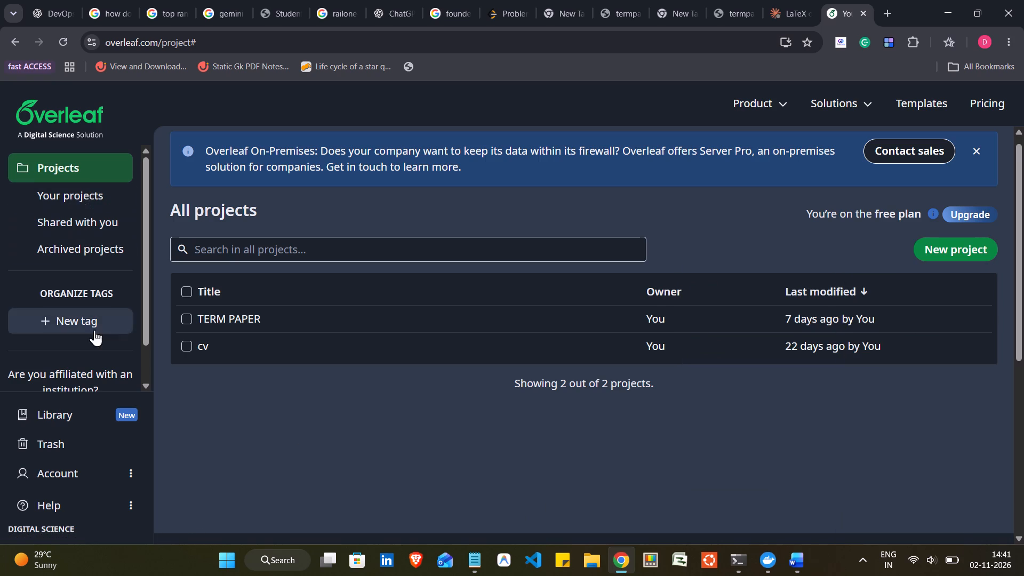
scroll(95, 342, up, 1)
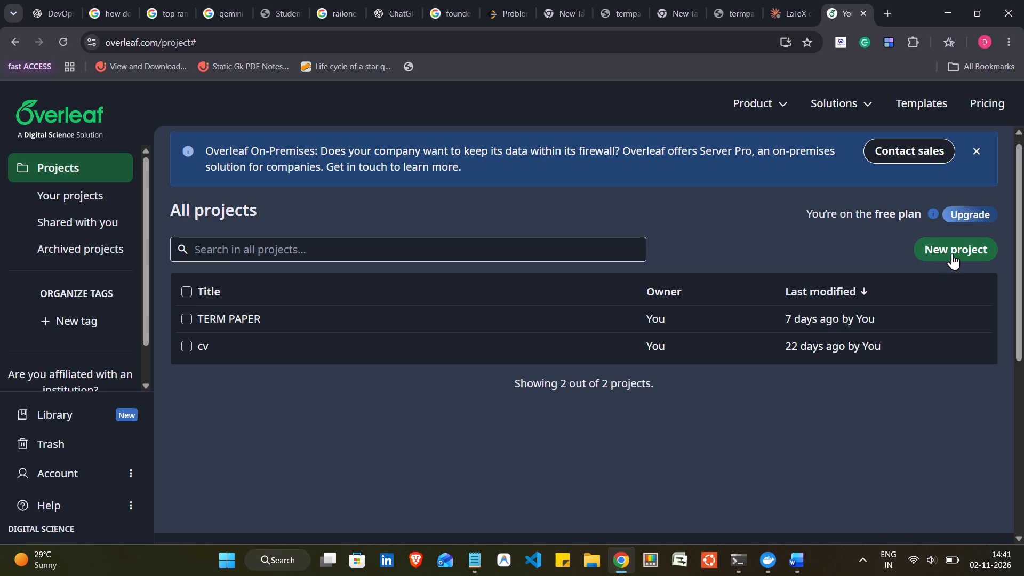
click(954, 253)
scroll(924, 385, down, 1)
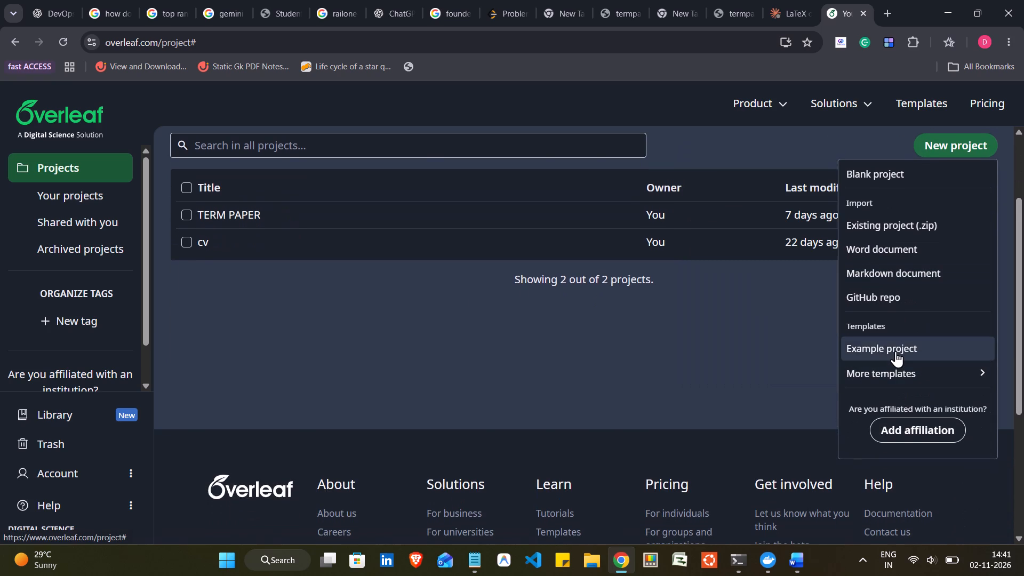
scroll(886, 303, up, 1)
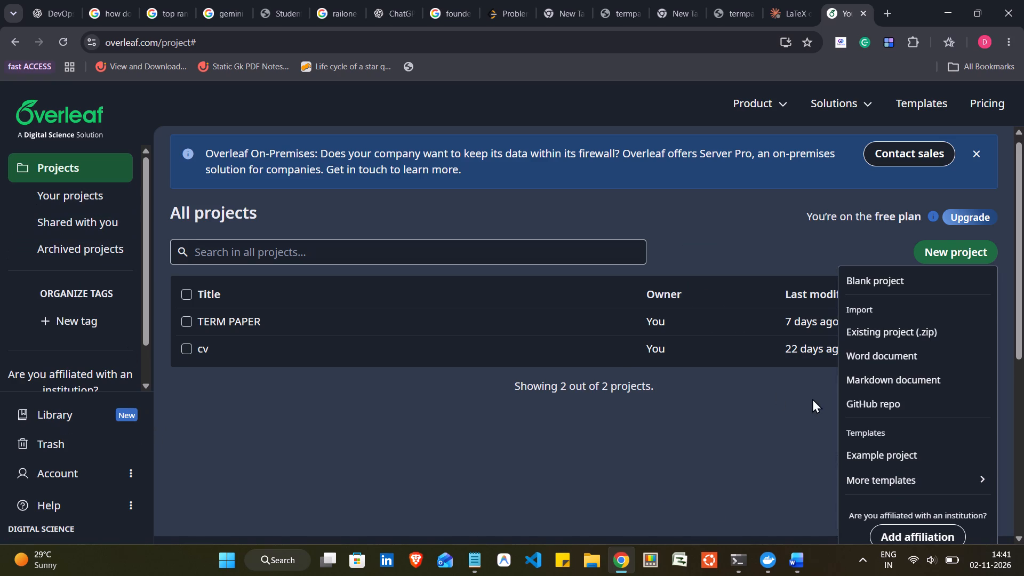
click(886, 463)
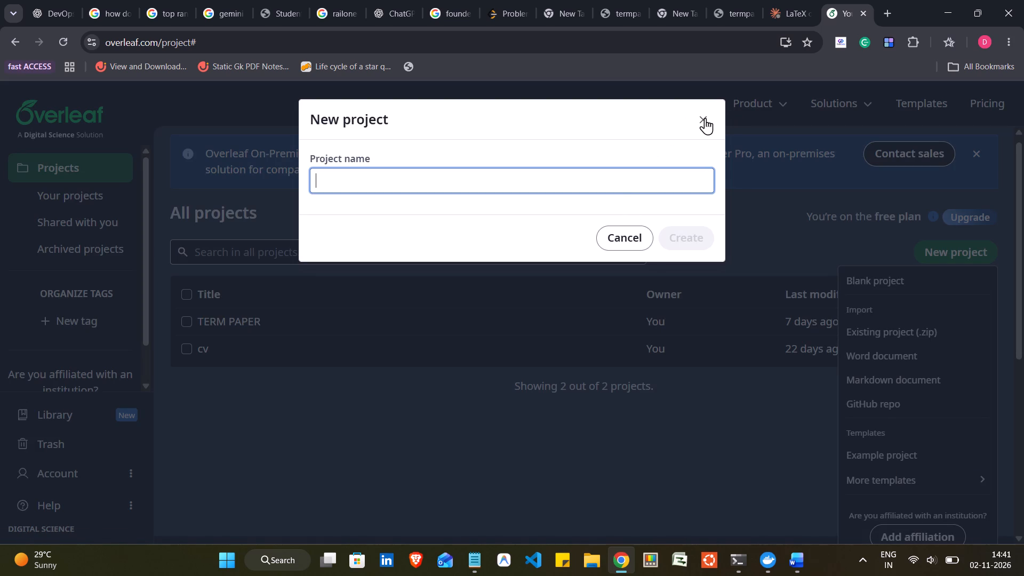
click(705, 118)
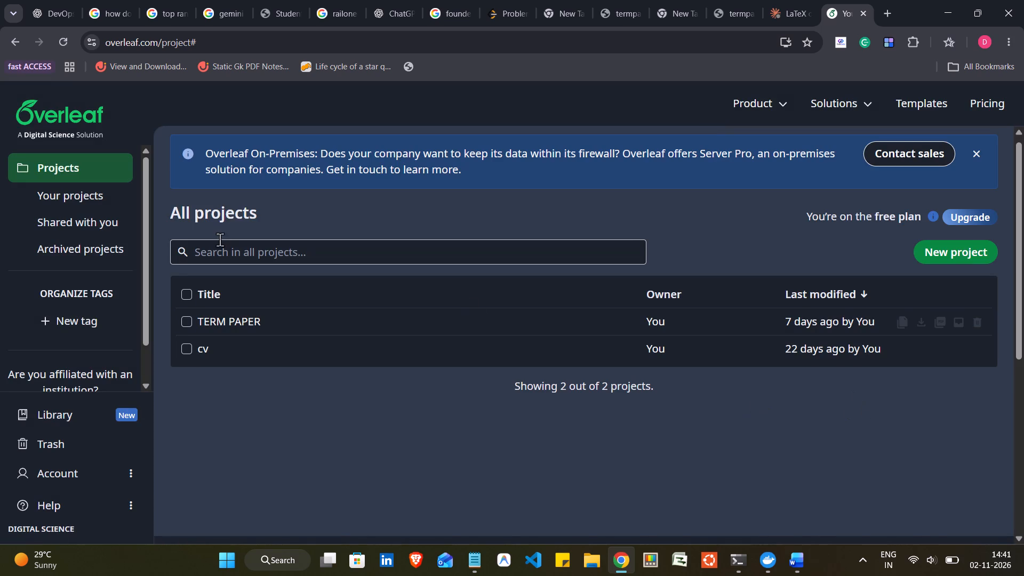
click(951, 253)
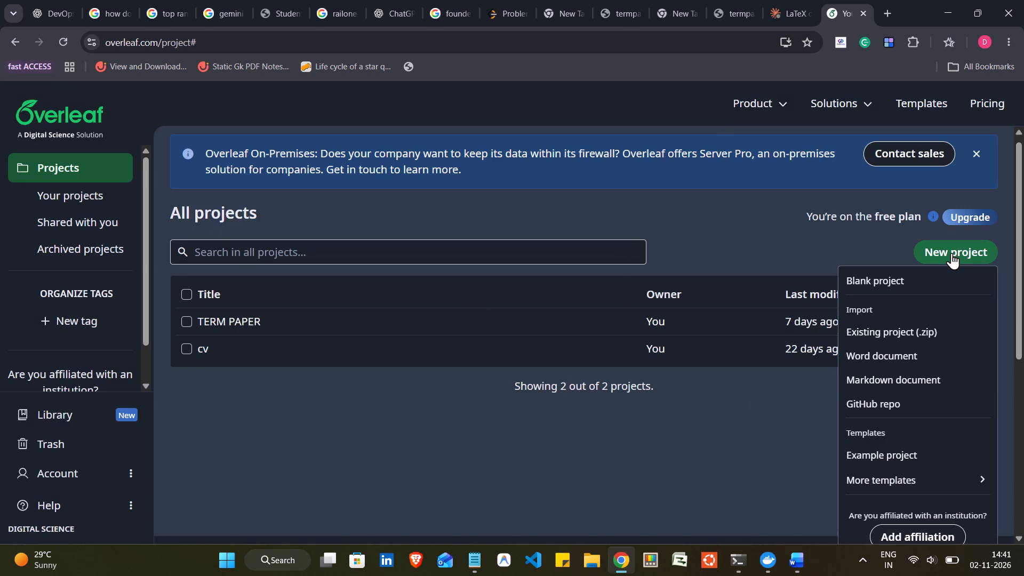
scroll(873, 393, up, 1)
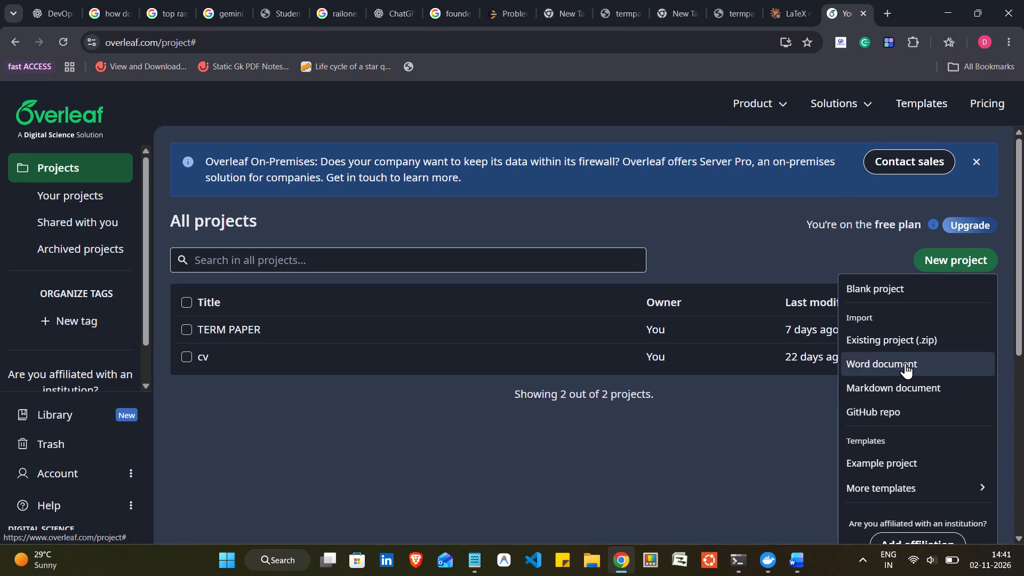
scroll(885, 442, down, 1)
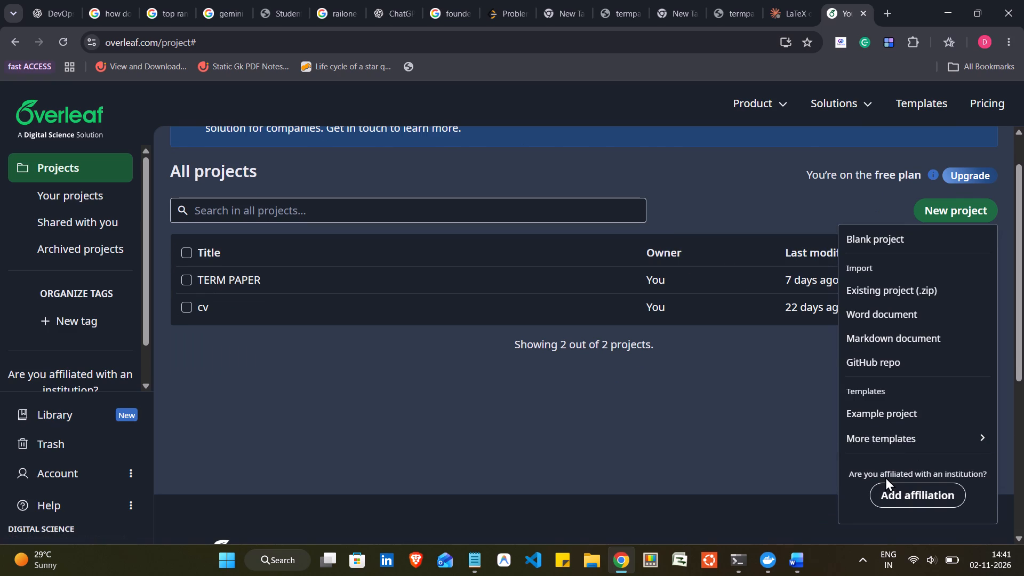
click(741, 404)
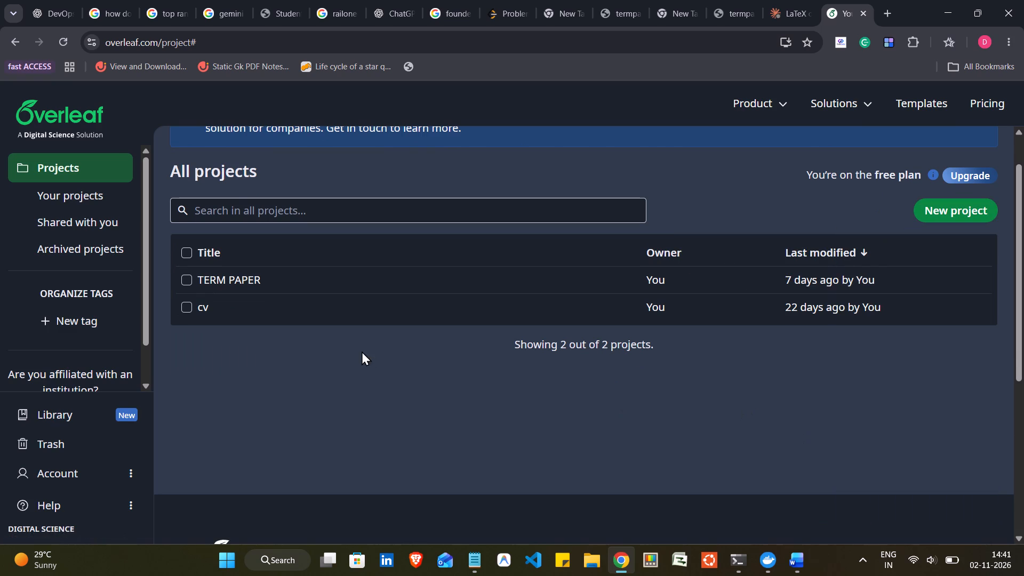
click(246, 209)
scroll(100, 383, down, 1)
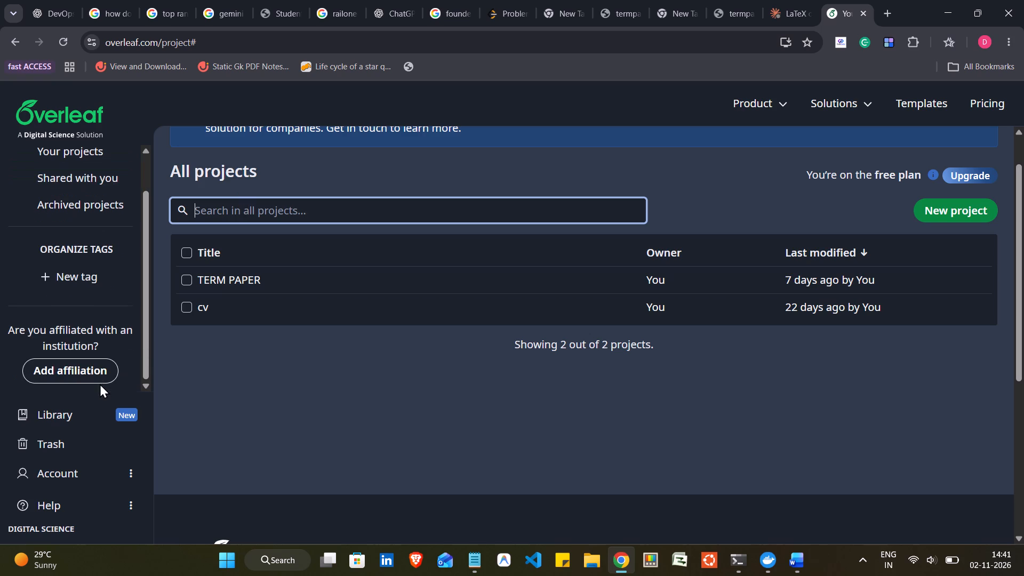
scroll(92, 332, up, 2)
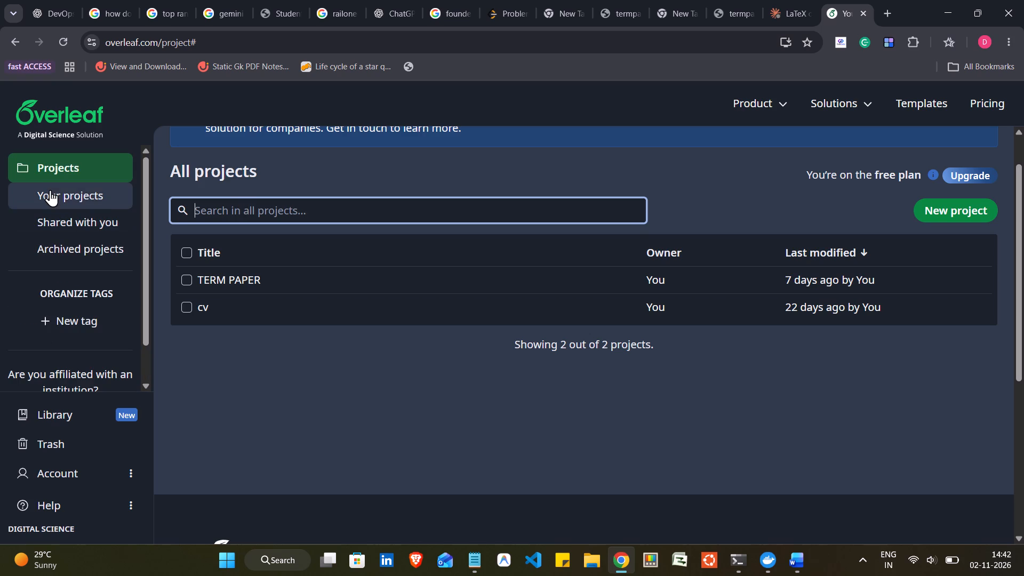
click(50, 190)
click(82, 156)
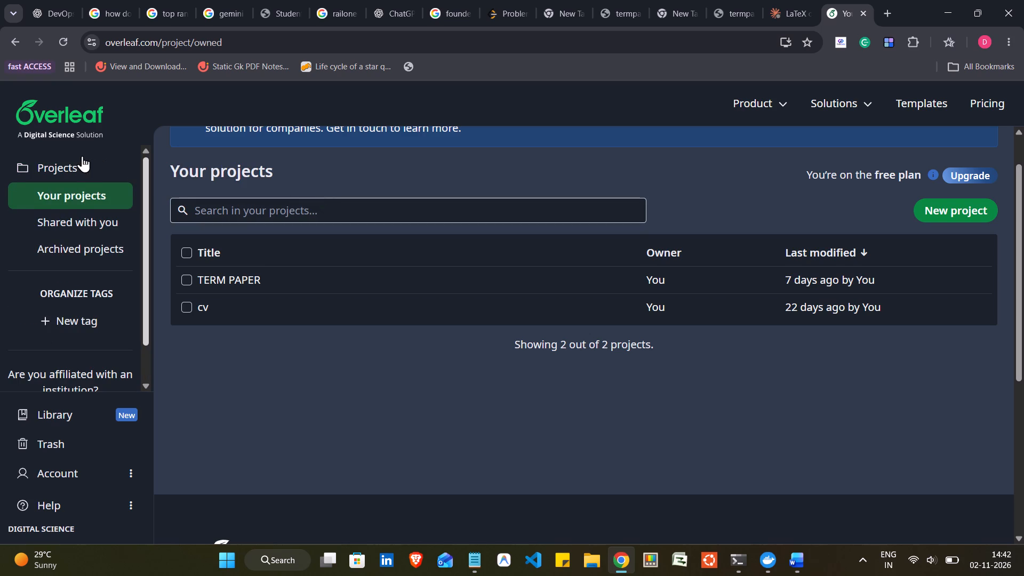
scroll(291, 209, up, 2)
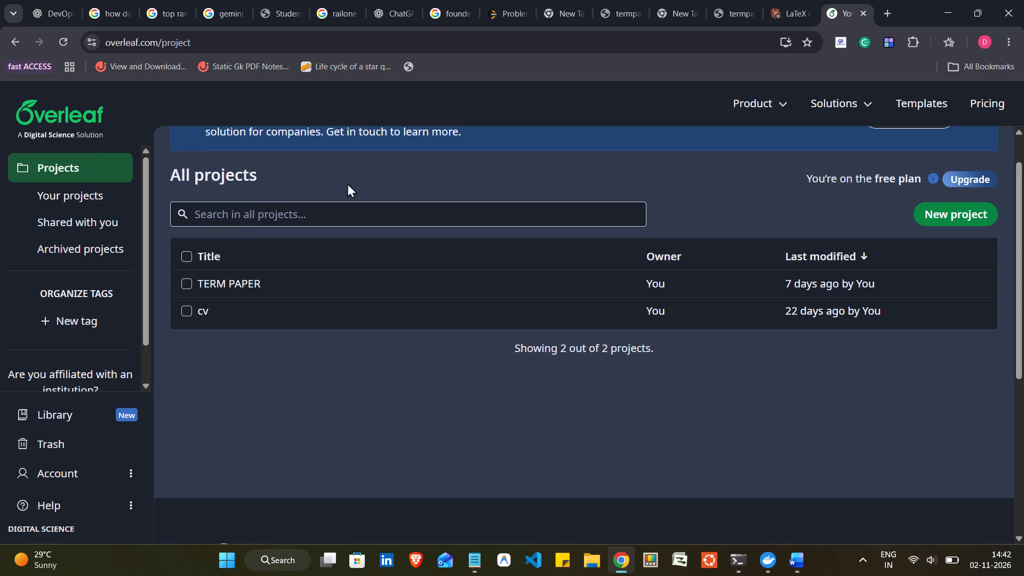
scroll(70, 259, down, 2)
scroll(74, 342, down, 1)
click(113, 425)
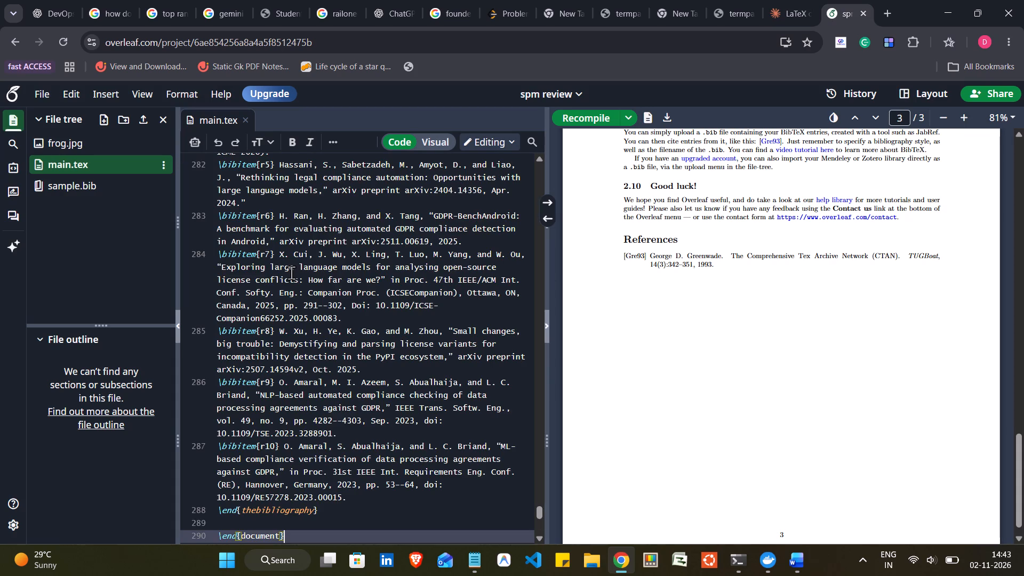
Switch main.tex to the visual editor and recompile the project.
click(428, 140)
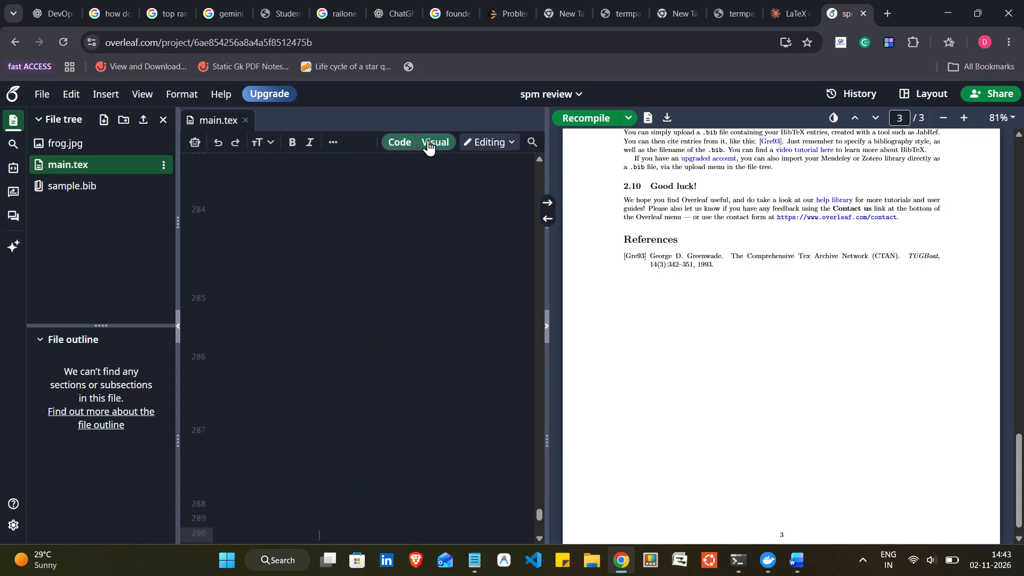
click(563, 120)
Examine the first pages of the compiled PDF, from the title block and abstract to the figures and literature review.
scroll(748, 345, up, 4)
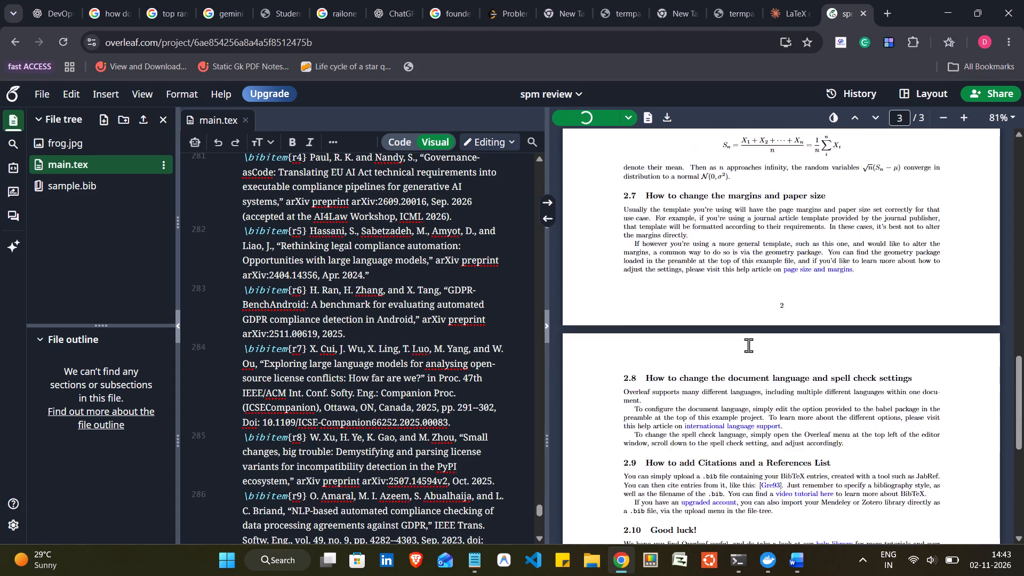
scroll(748, 345, up, 4)
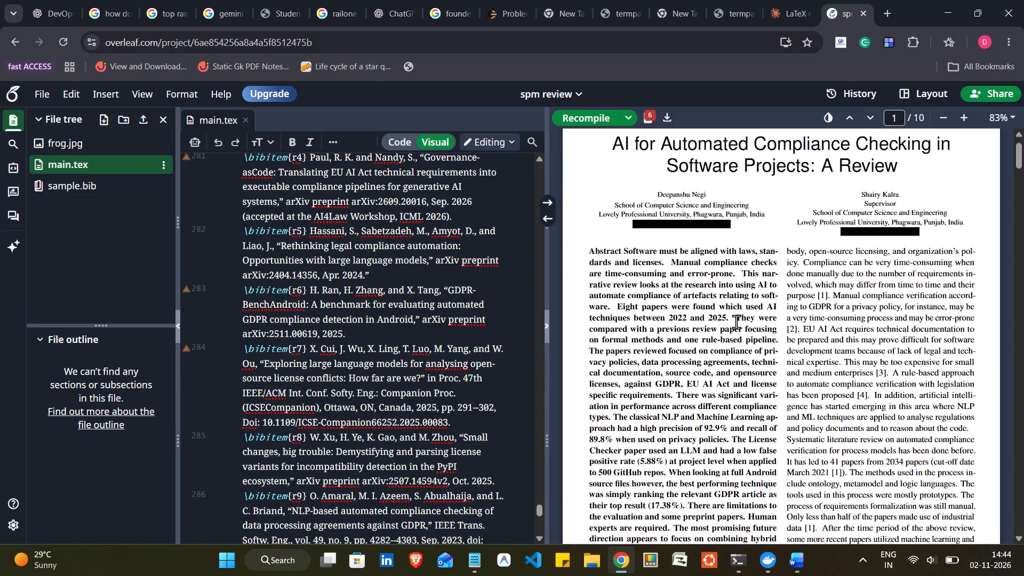
scroll(736, 322, down, 2)
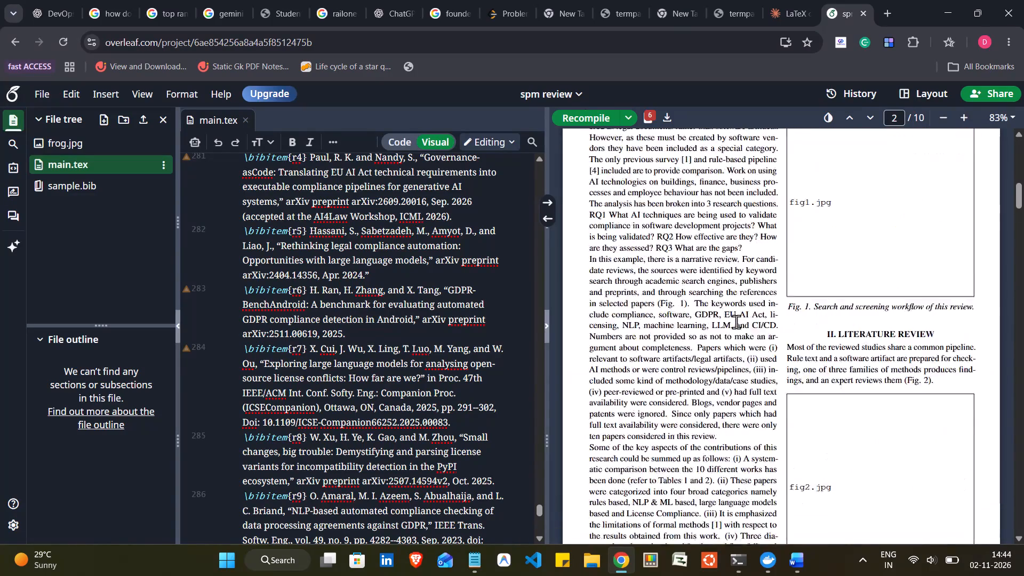
scroll(736, 322, up, 3)
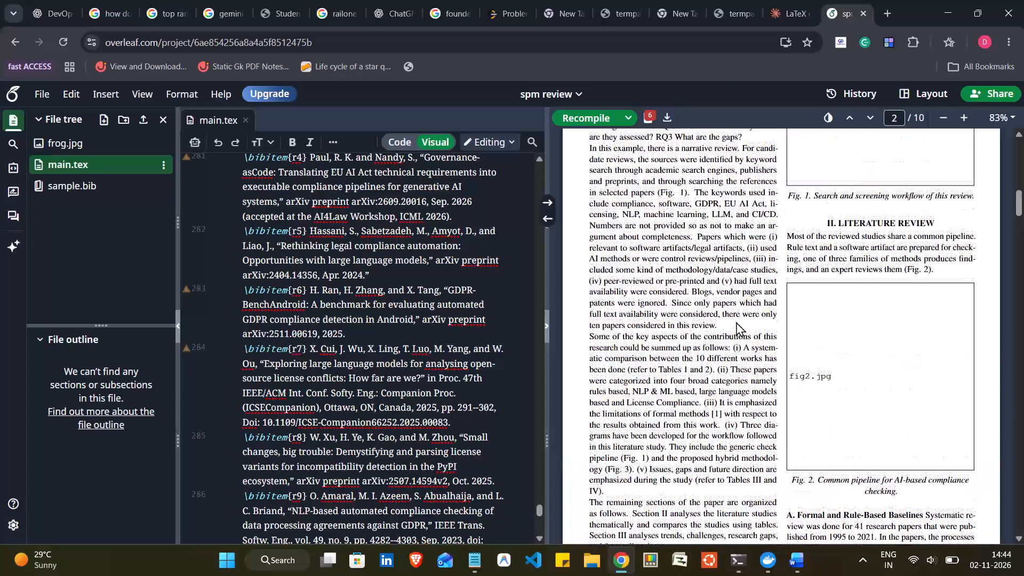
scroll(736, 322, up, 3)
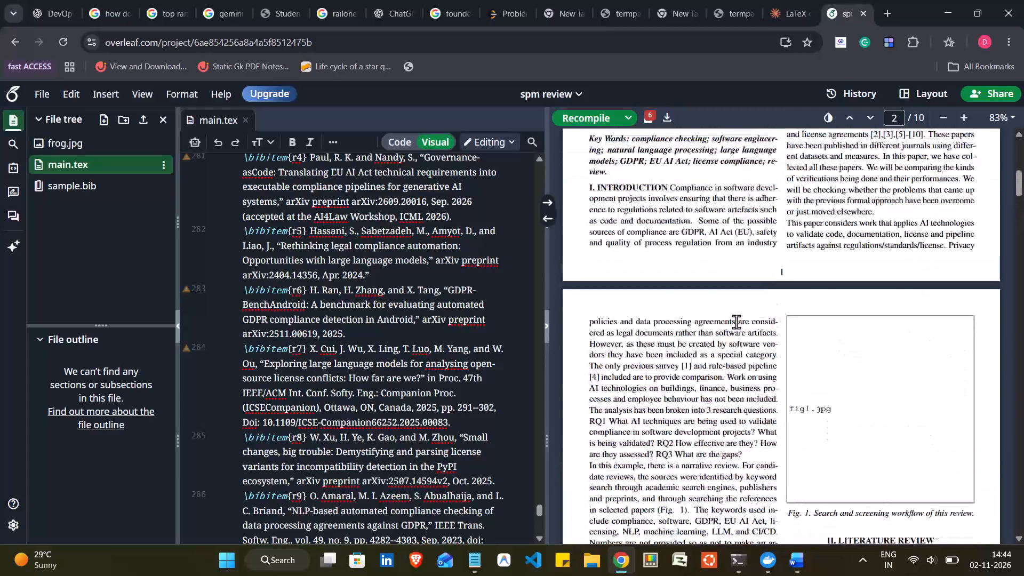
scroll(736, 322, down, 2)
scroll(736, 322, up, 1)
scroll(736, 322, down, 2)
scroll(736, 322, up, 1)
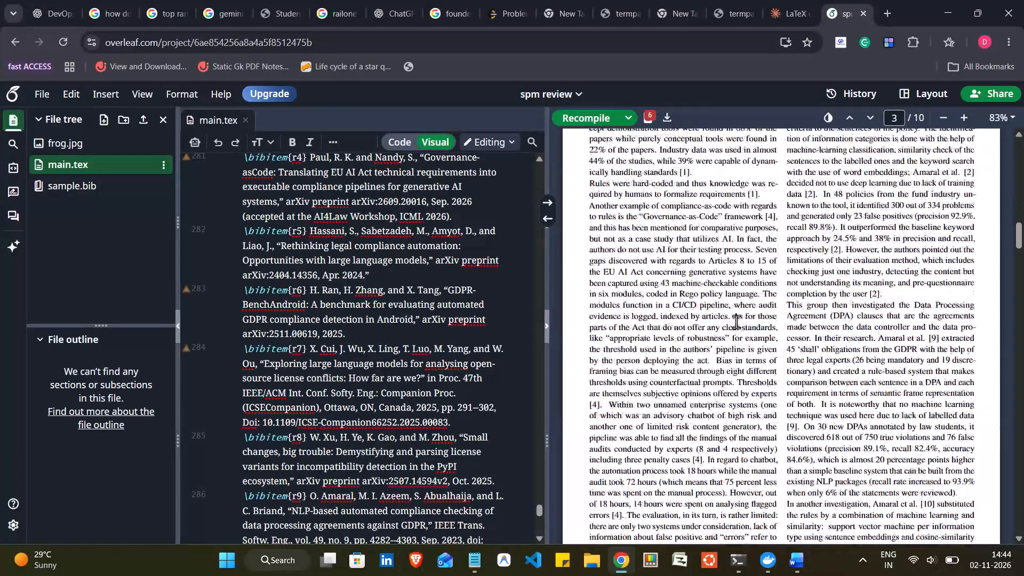
Look through the rest of the compiled PDF, including the comparison tables, up to the references on the last page.
scroll(736, 322, down, 2)
scroll(736, 322, up, 1)
scroll(736, 322, down, 2)
scroll(736, 322, up, 1)
scroll(736, 322, down, 2)
scroll(736, 322, up, 1)
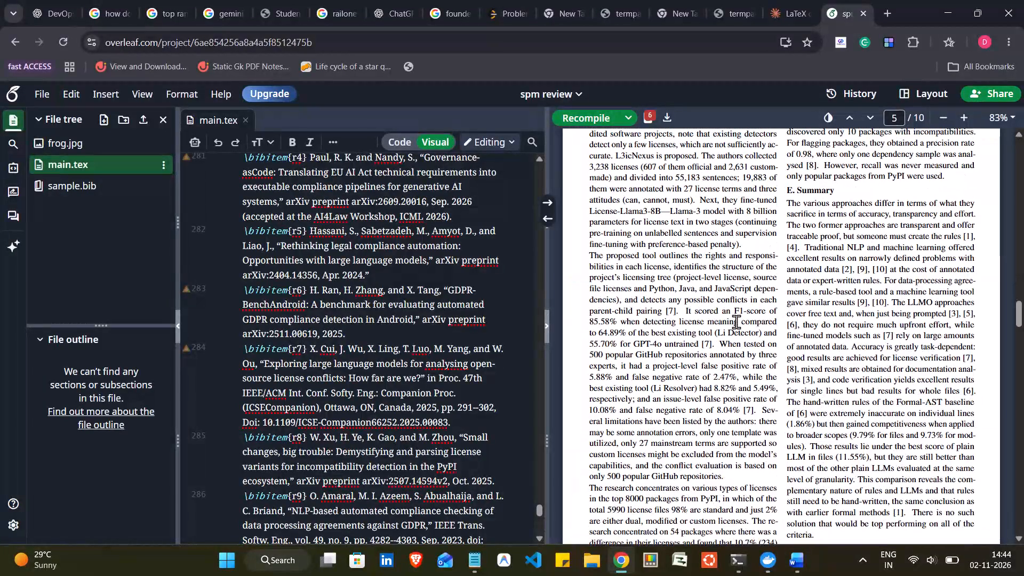
scroll(736, 322, down, 7)
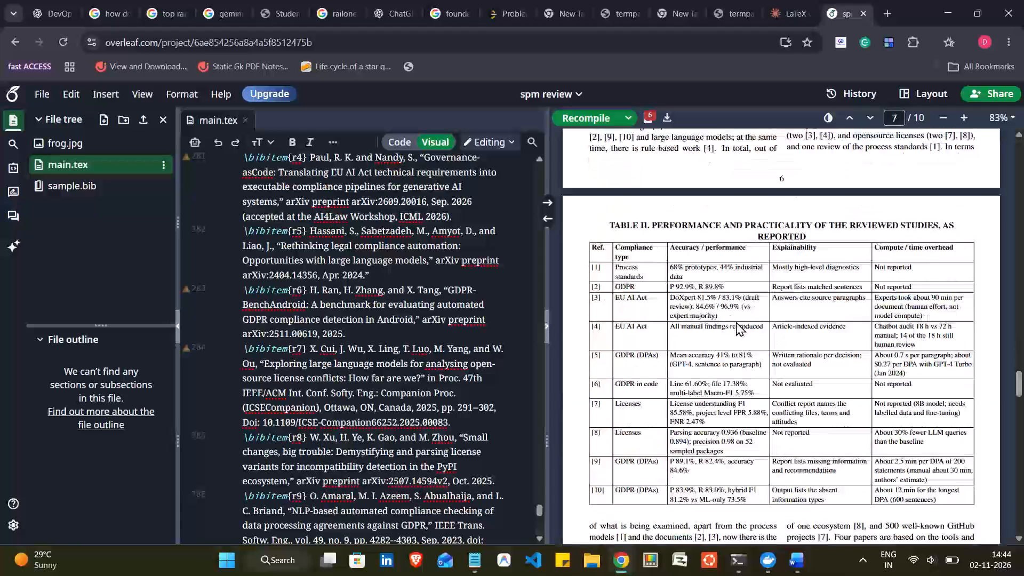
scroll(736, 322, down, 3)
scroll(736, 322, up, 1)
scroll(736, 322, down, 5)
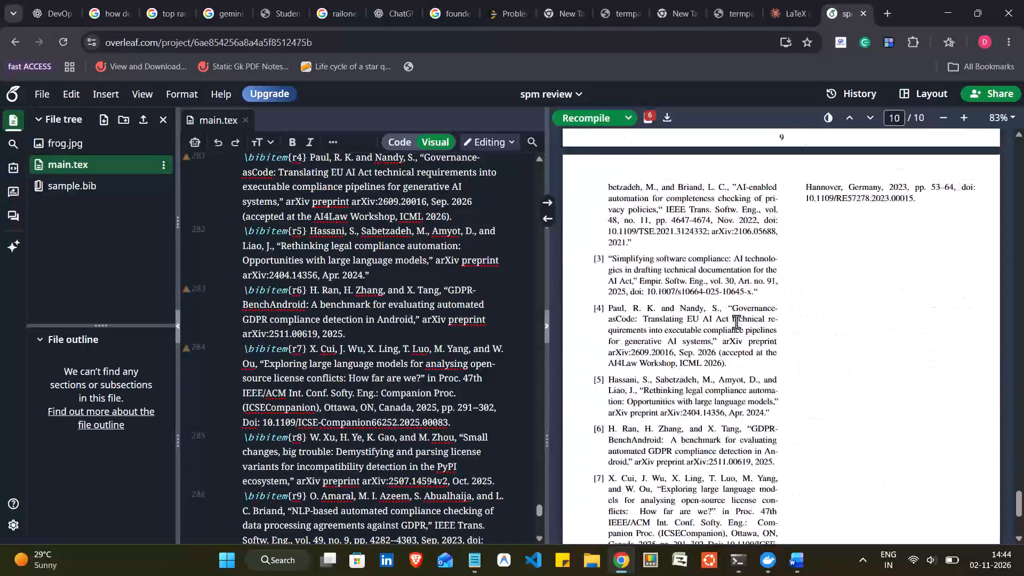
scroll(736, 322, down, 1)
Go back through the compiled PDF to recheck the study summary section and Table I comparing the reviewed studies.
scroll(736, 322, up, 12)
scroll(736, 322, down, 4)
scroll(736, 322, up, 1)
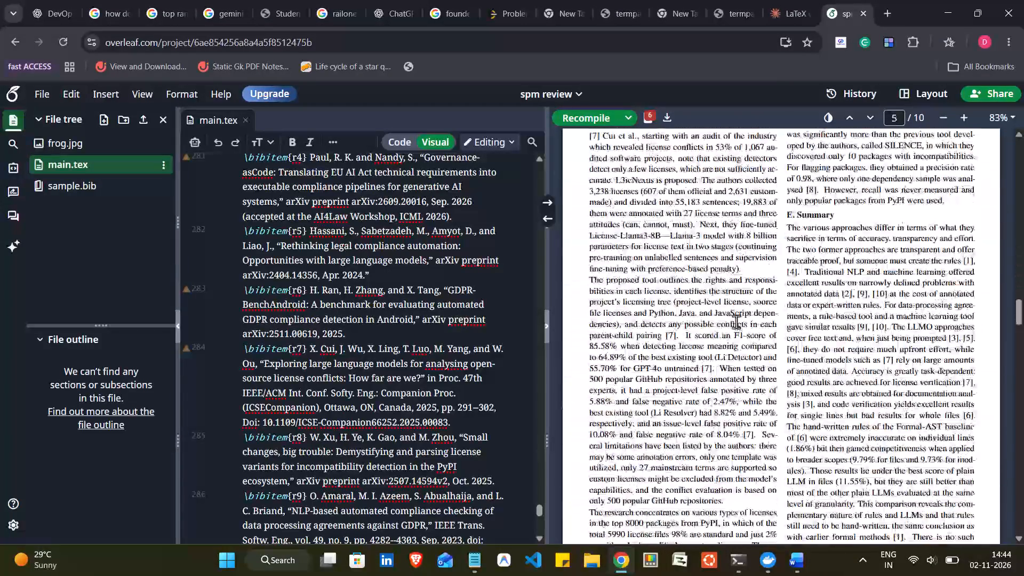
scroll(736, 322, up, 1)
scroll(736, 322, down, 3)
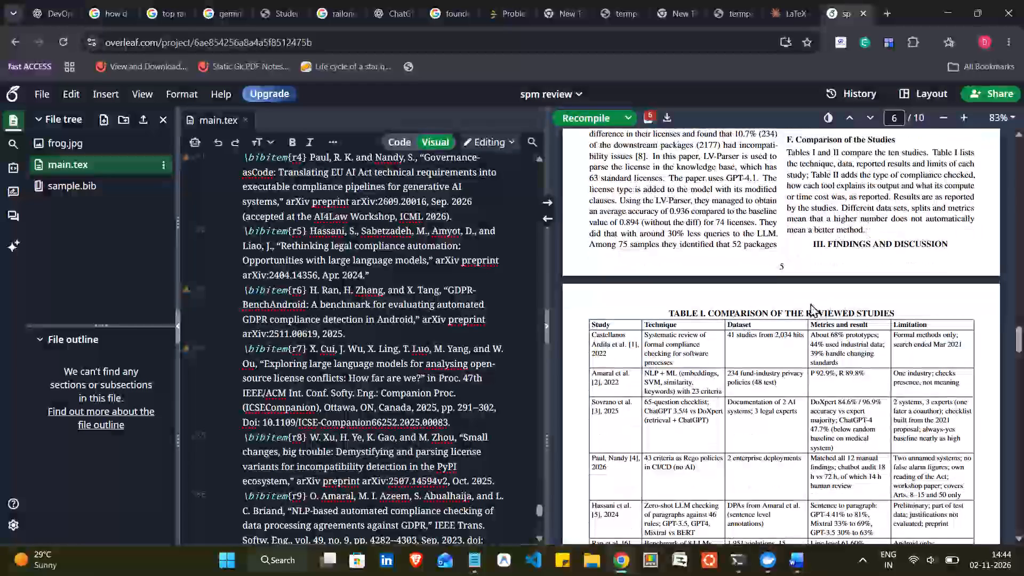
Examine the compiled PDF from Table I through Tables III and IV, the conclusion and the references.
scroll(810, 303, down, 2)
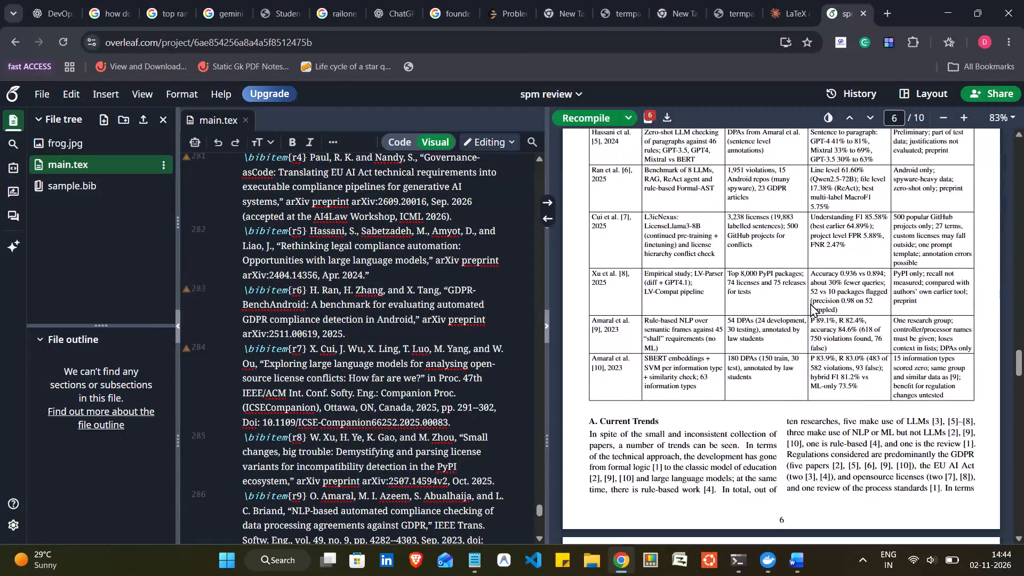
scroll(810, 303, down, 5)
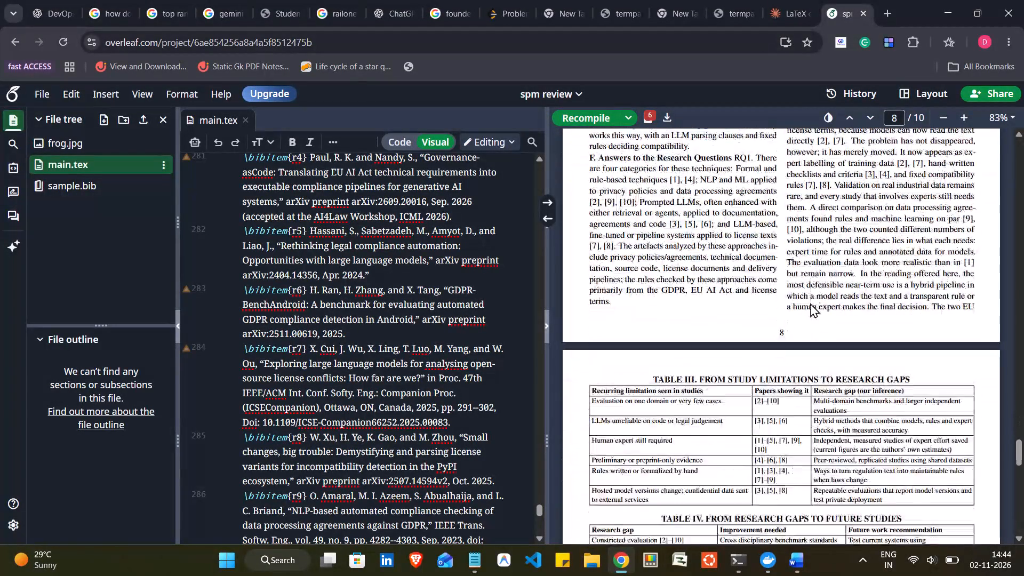
scroll(810, 303, down, 2)
scroll(810, 303, up, 3)
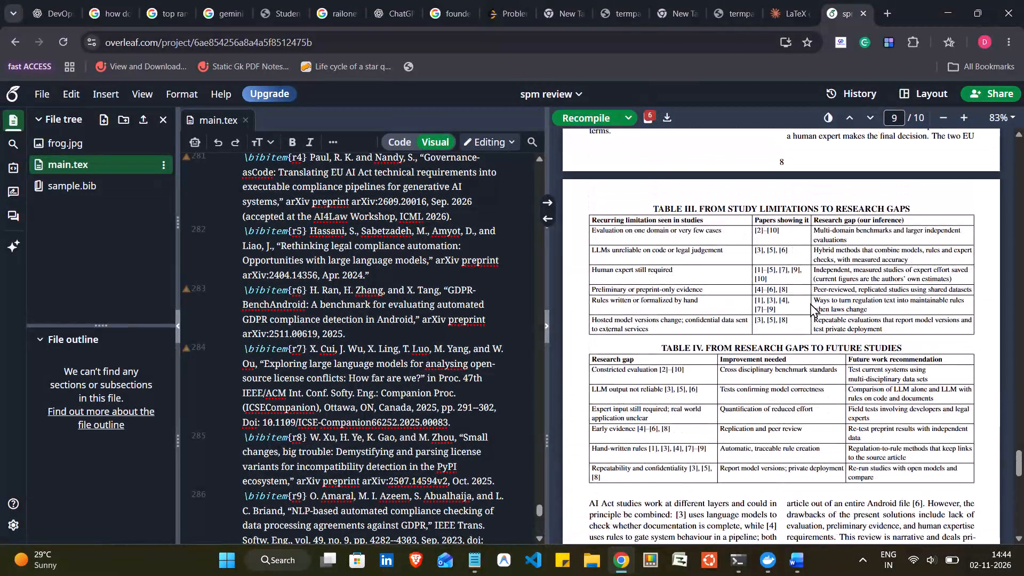
scroll(810, 303, down, 6)
scroll(810, 303, up, 2)
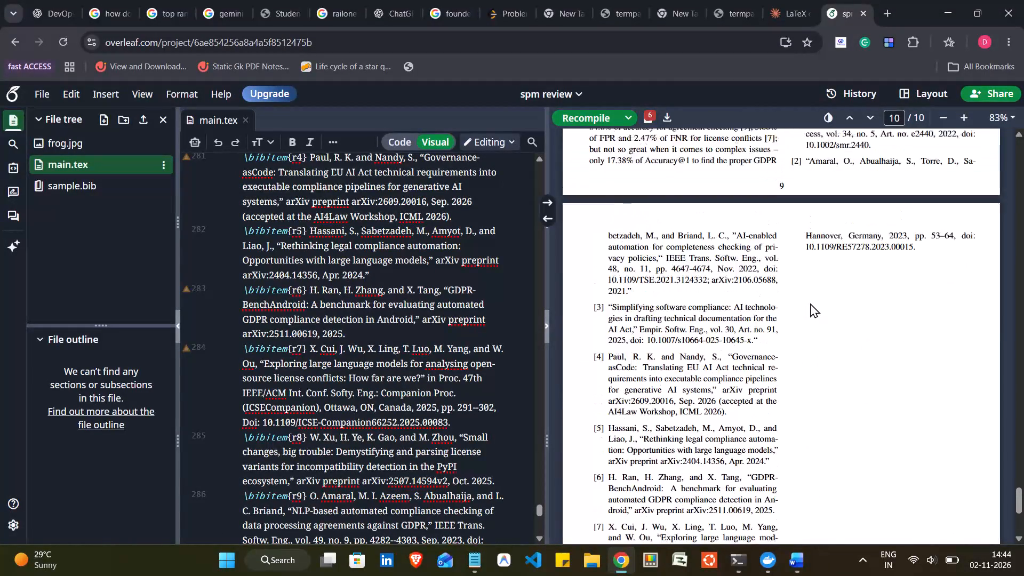
scroll(810, 303, up, 4)
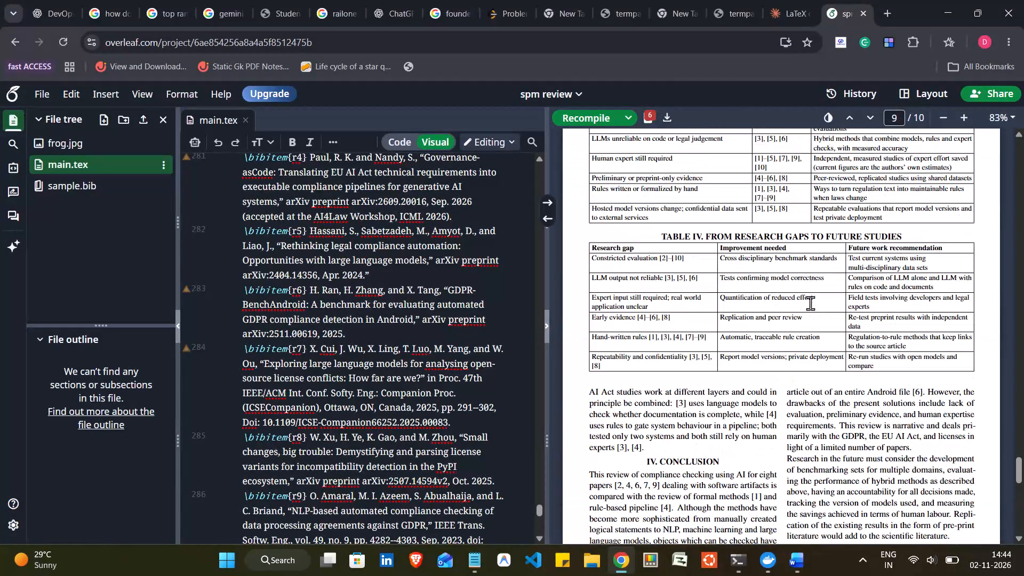
scroll(810, 303, up, 2)
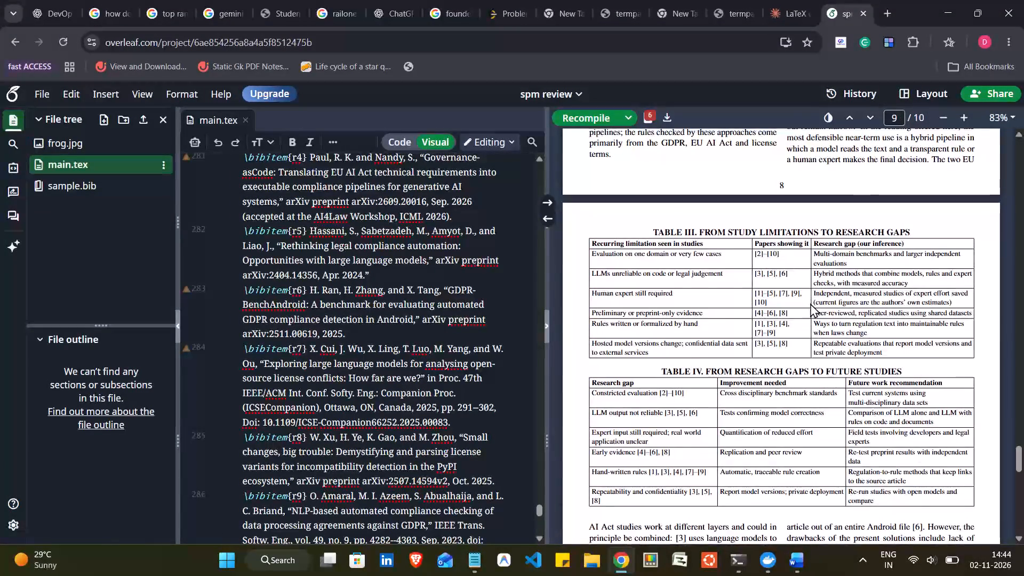
Skim the compiled PDF again, going back to the title block and abstract and on to the references page.
scroll(810, 303, up, 13)
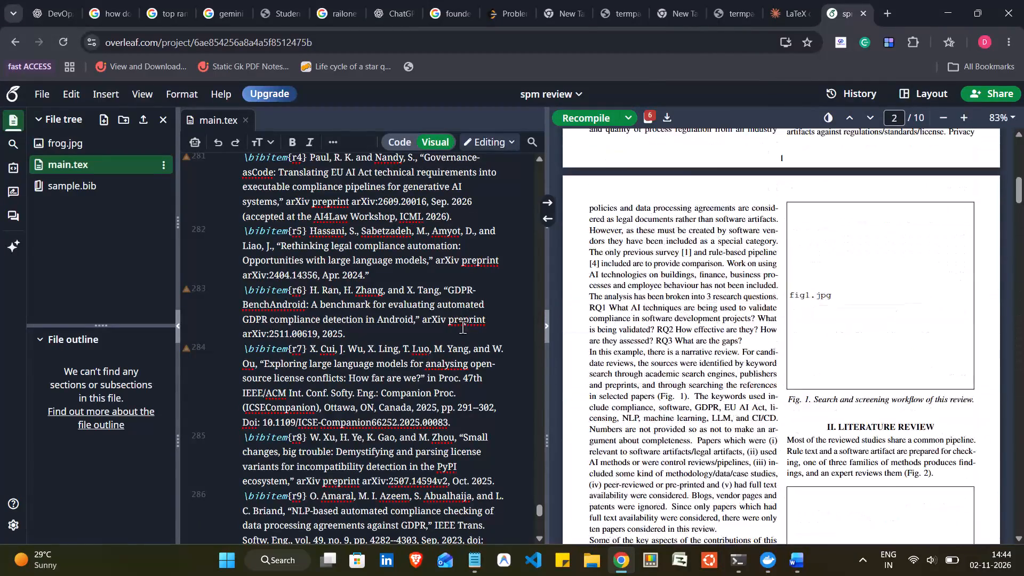
scroll(439, 327, up, 12)
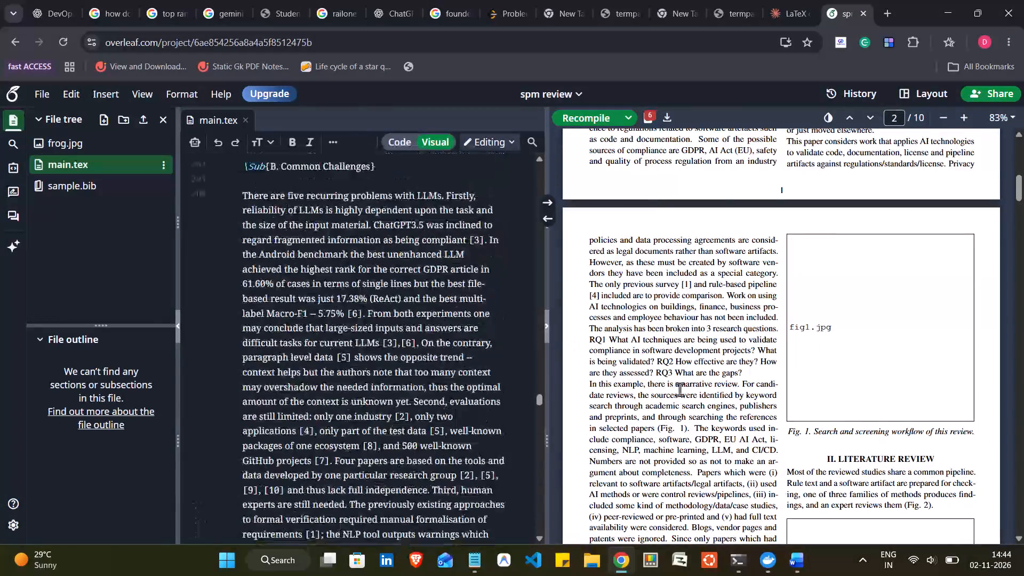
scroll(714, 408, up, 7)
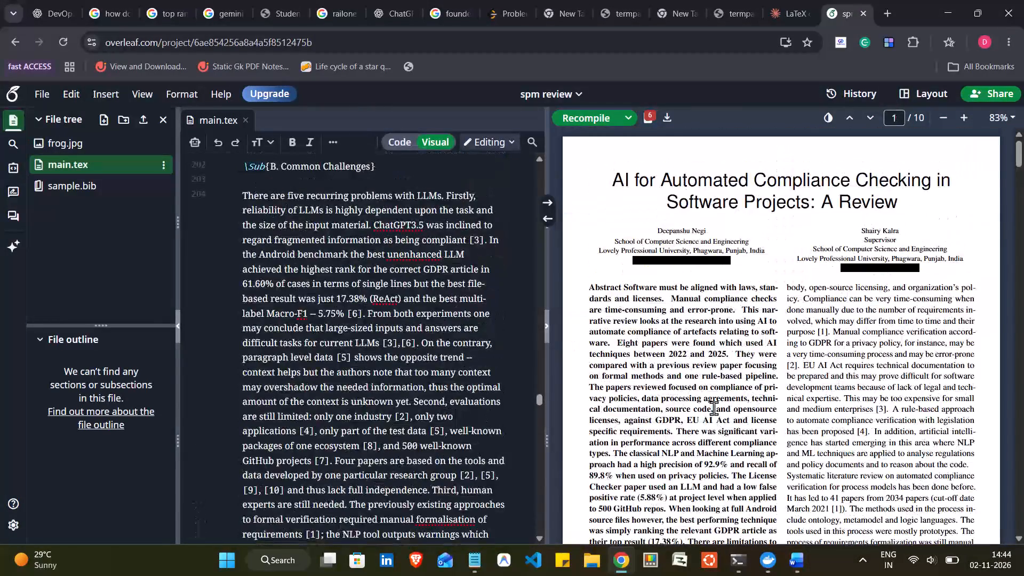
scroll(714, 408, down, 2)
scroll(714, 408, up, 1)
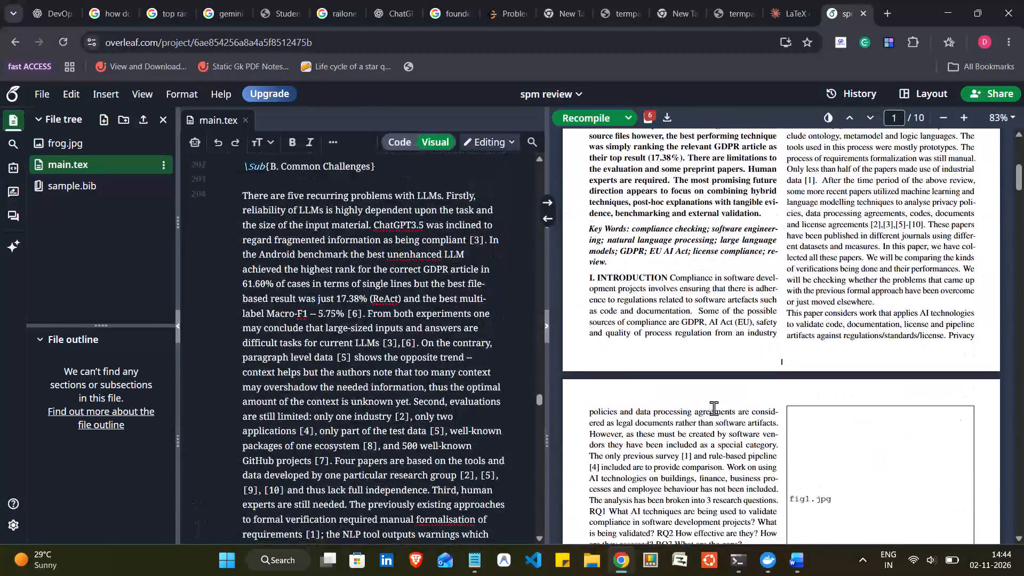
scroll(714, 408, down, 10)
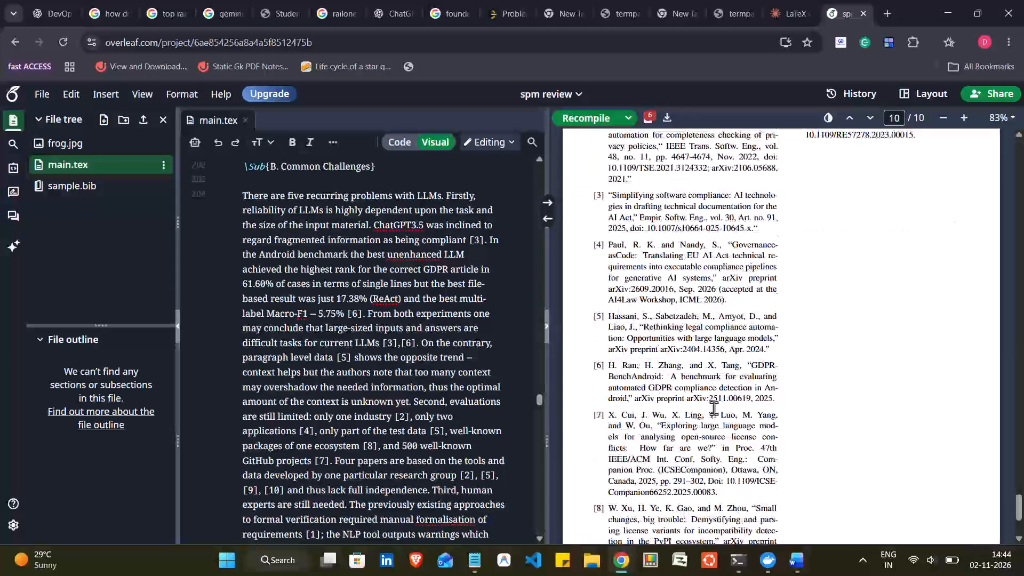
Check the conclusion and References heading on page 9 of the PDF, and the Table III code in main.tex.
scroll(714, 408, up, 5)
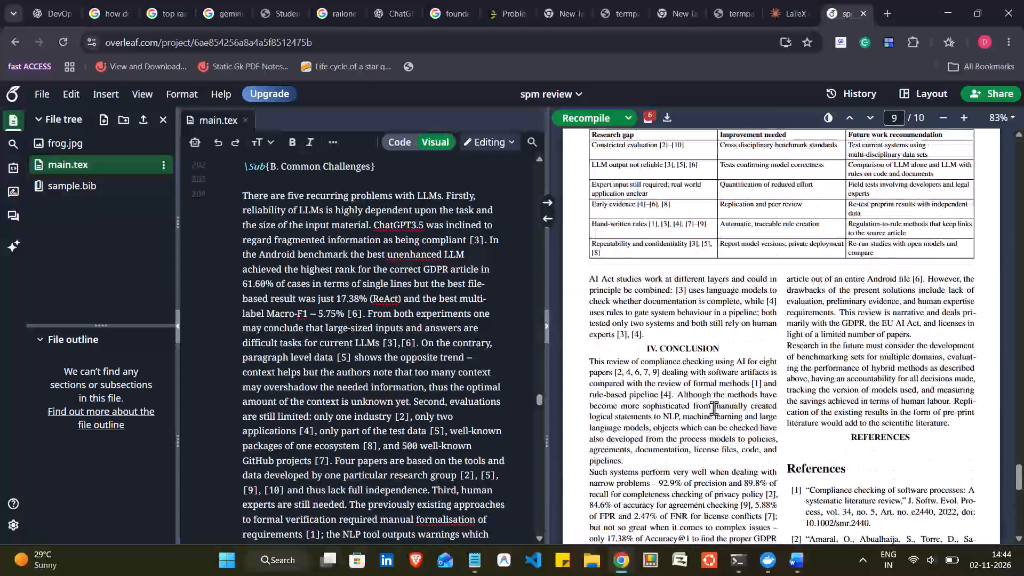
click(921, 434)
scroll(865, 448, down, 1)
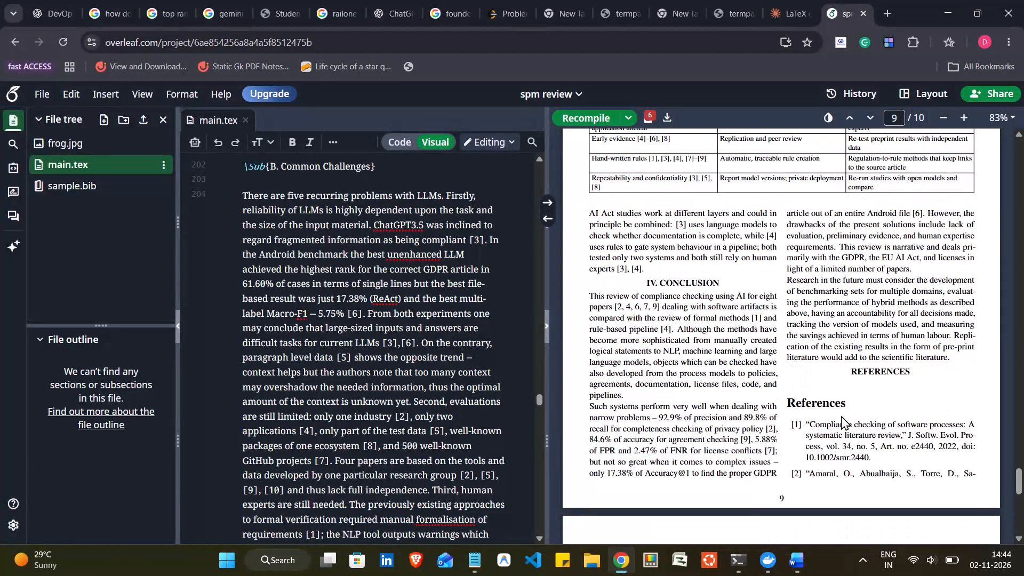
click(914, 369)
click(909, 374)
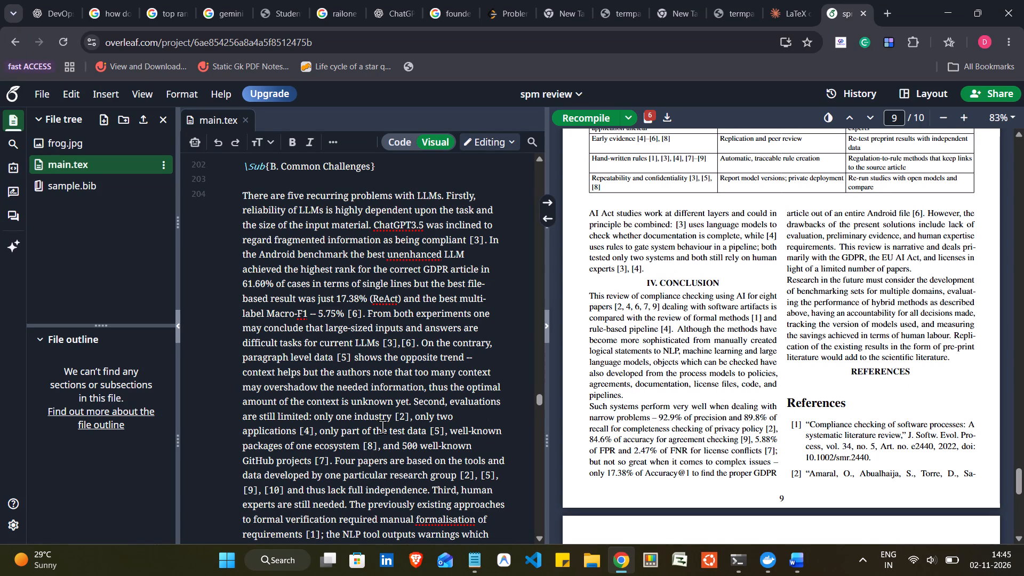
scroll(382, 427, down, 3)
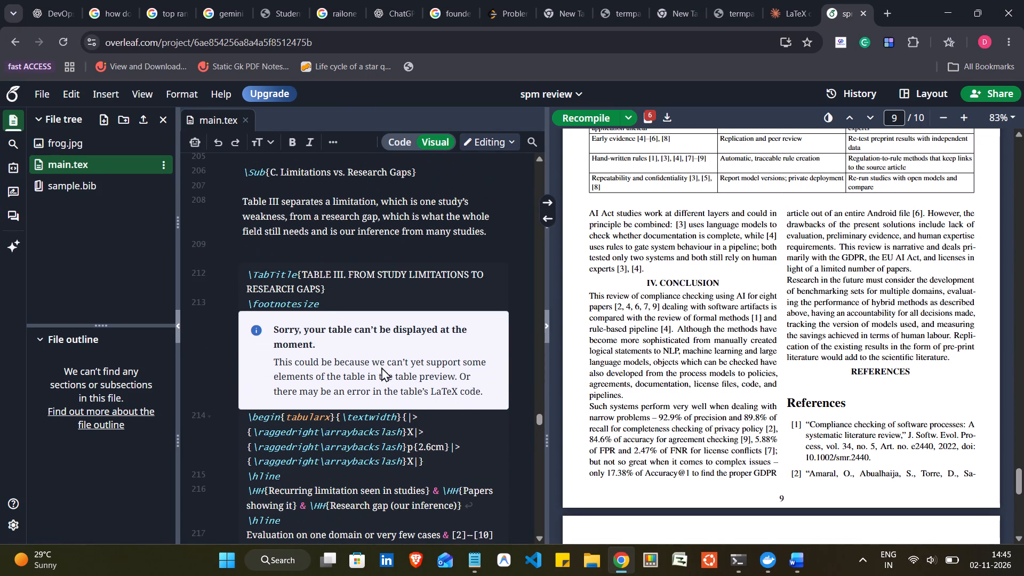
click(381, 364)
scroll(768, 404, down, 3)
scroll(768, 404, up, 1)
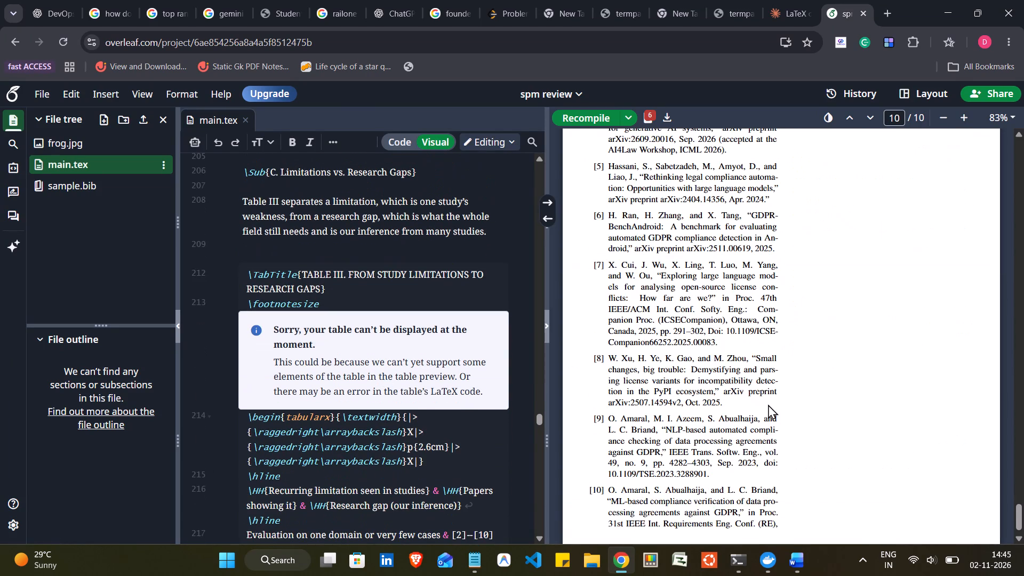
scroll(768, 404, up, 8)
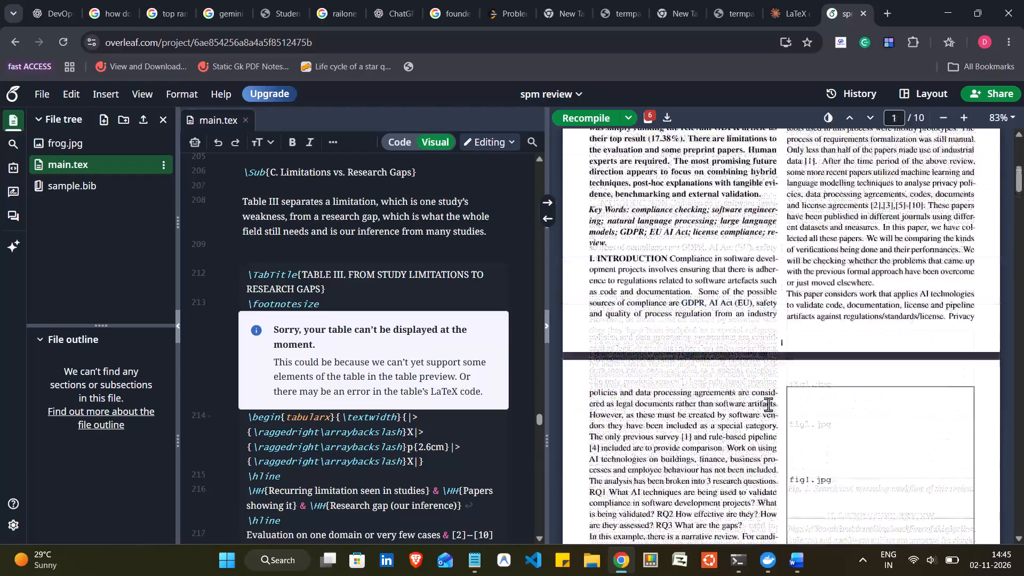
scroll(768, 404, up, 2)
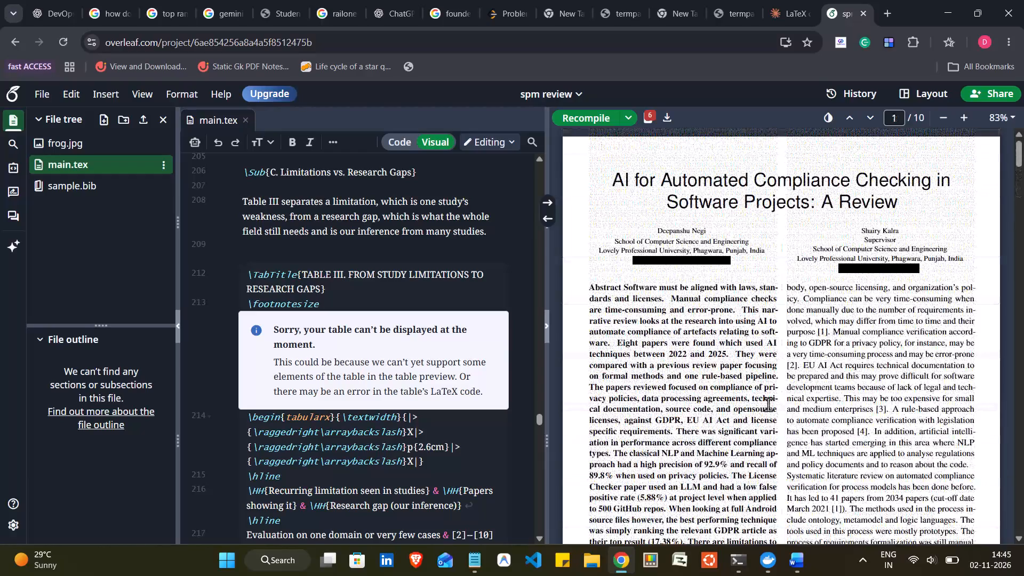
click(742, 204)
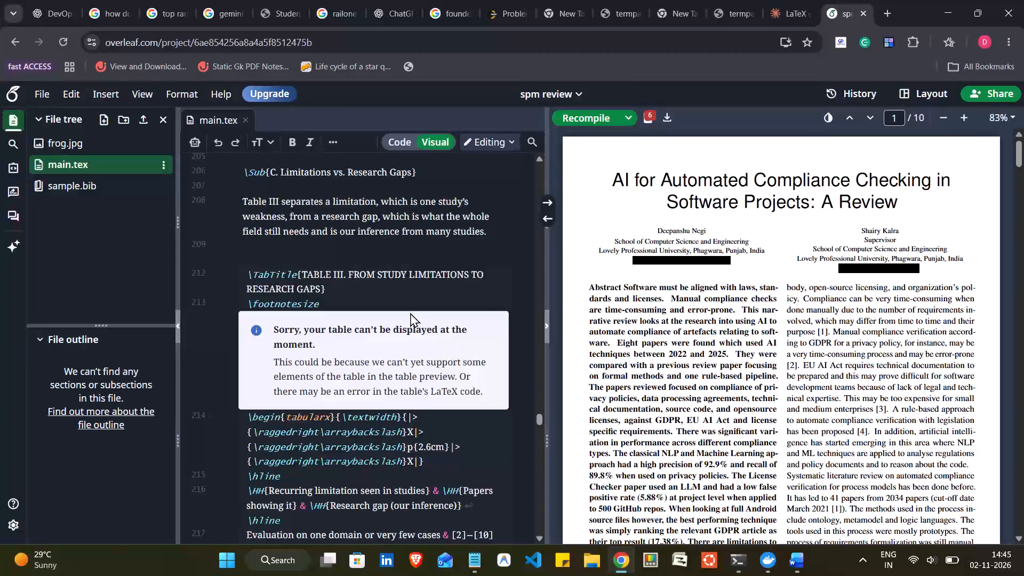
scroll(410, 313, up, 3)
scroll(756, 382, up, 2)
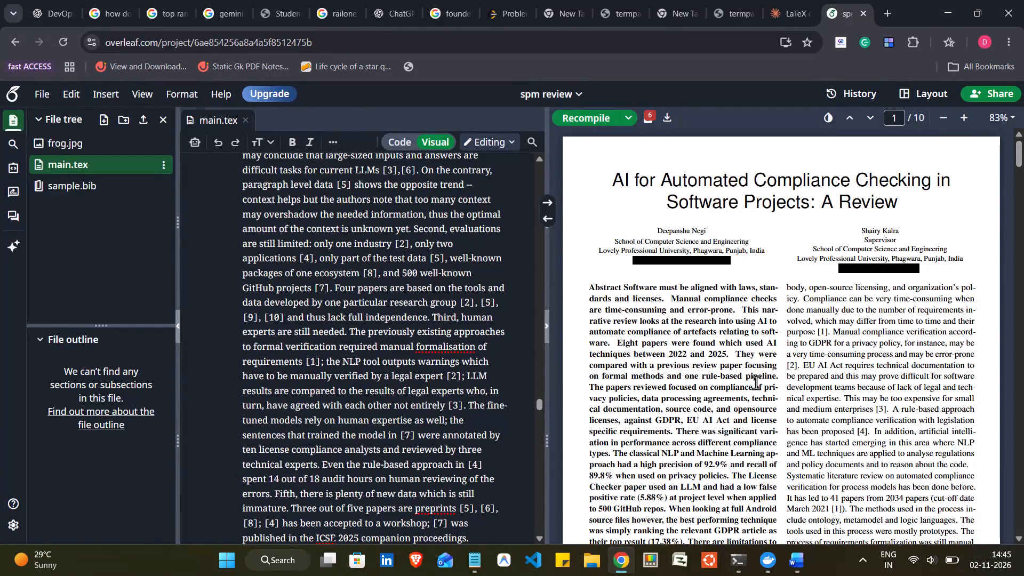
scroll(756, 382, down, 1)
right_click(467, 347)
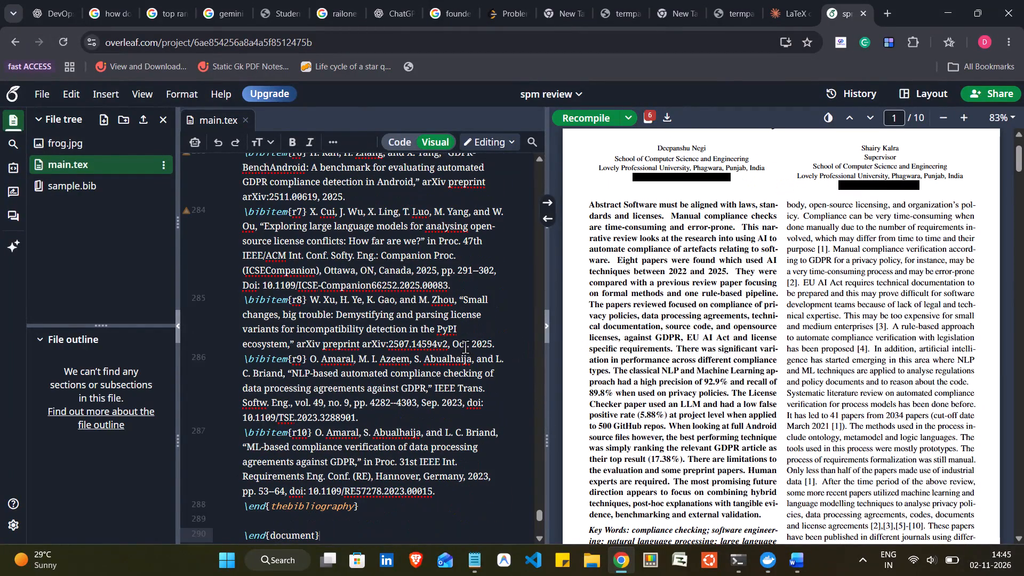
scroll(460, 279, up, 1)
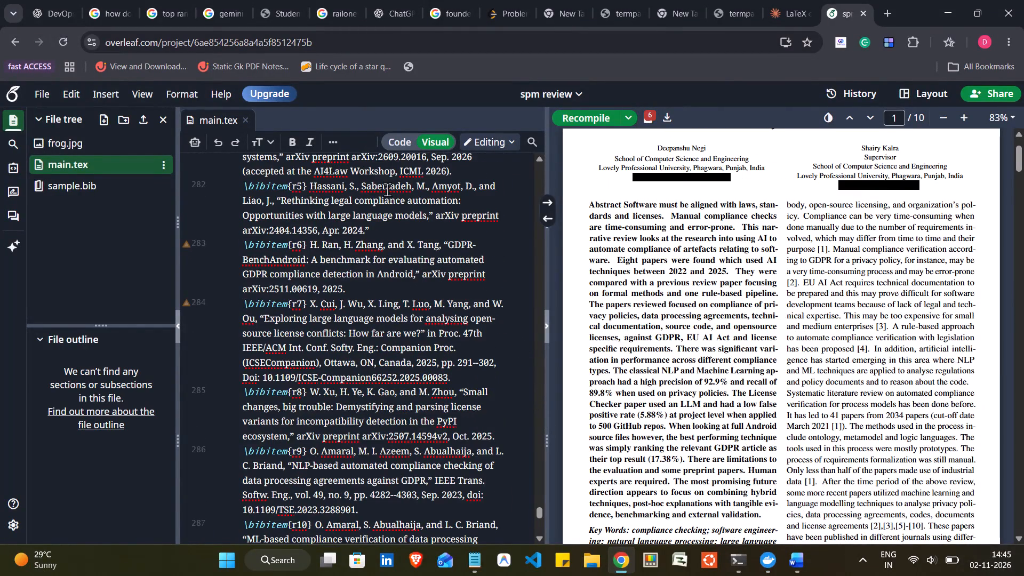
right_click(387, 189)
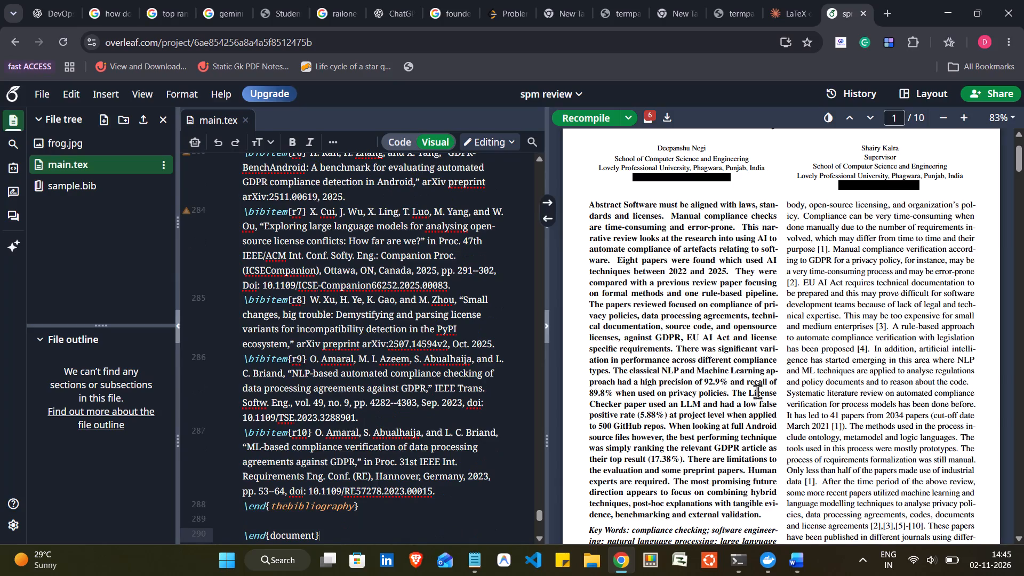
scroll(757, 391, up, 2)
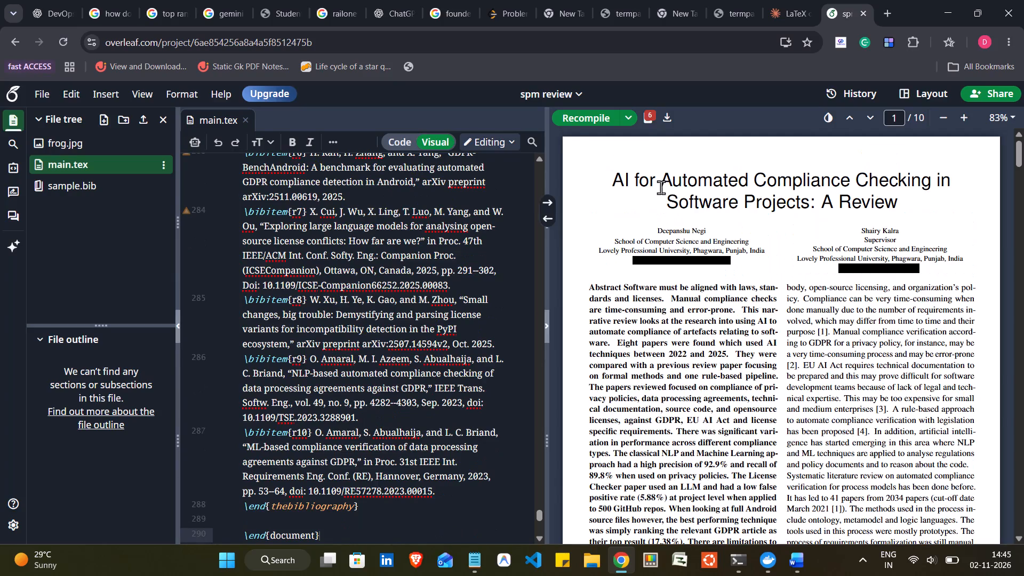
scroll(730, 329, down, 4)
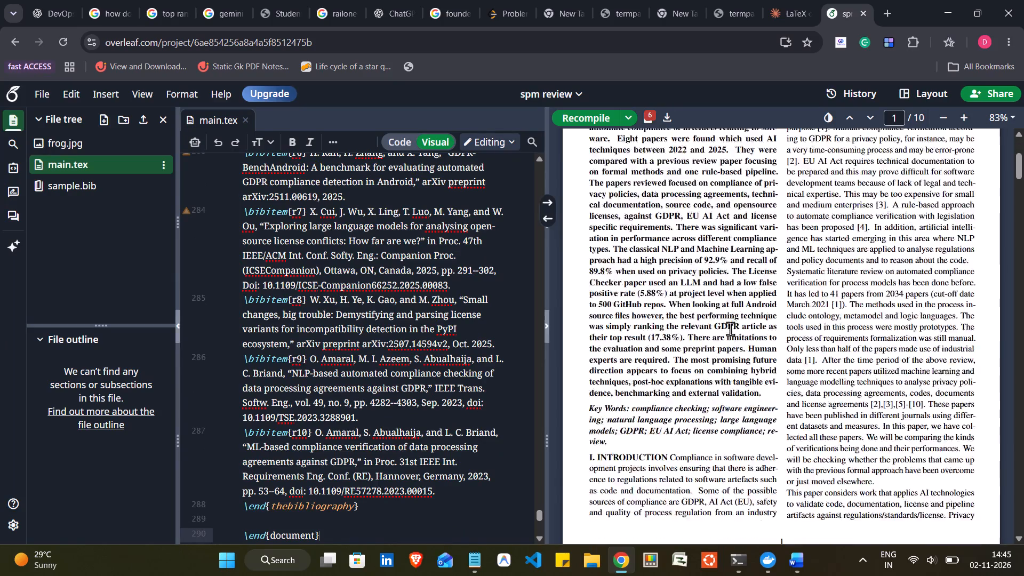
scroll(730, 329, up, 1)
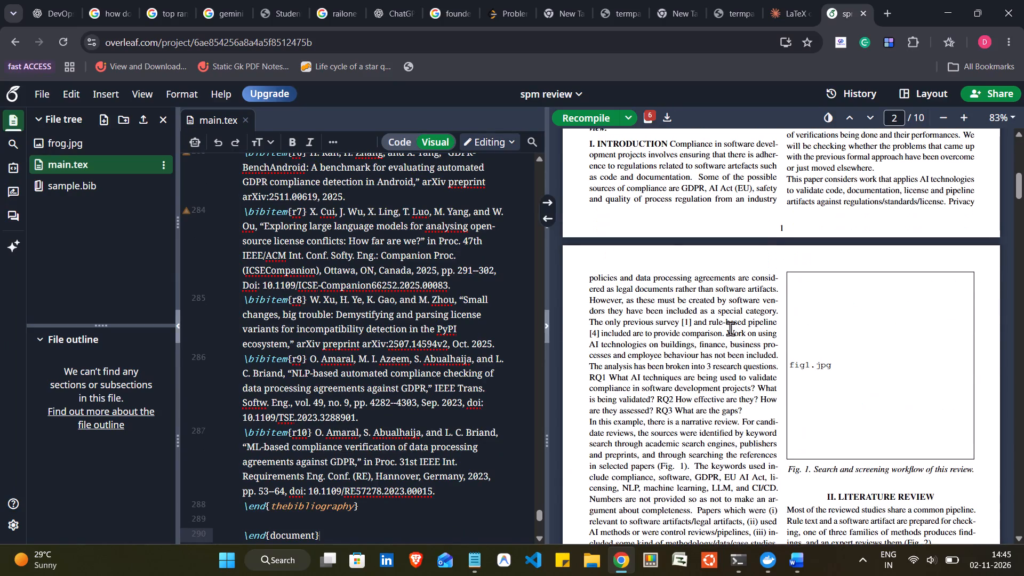
scroll(730, 329, up, 1)
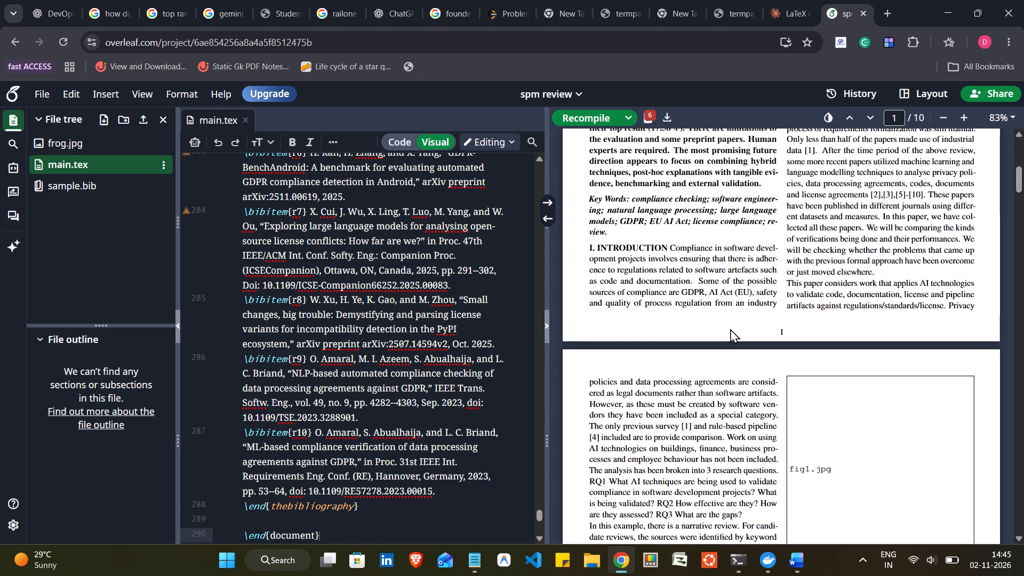
click(666, 245)
click(669, 248)
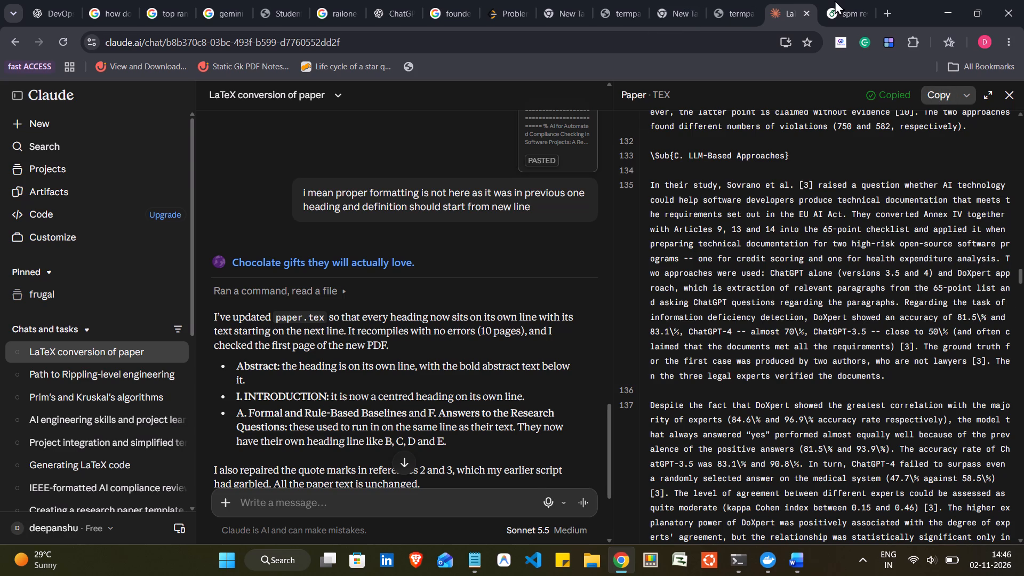
click(838, 0)
click(436, 206)
key(ctrl+a)
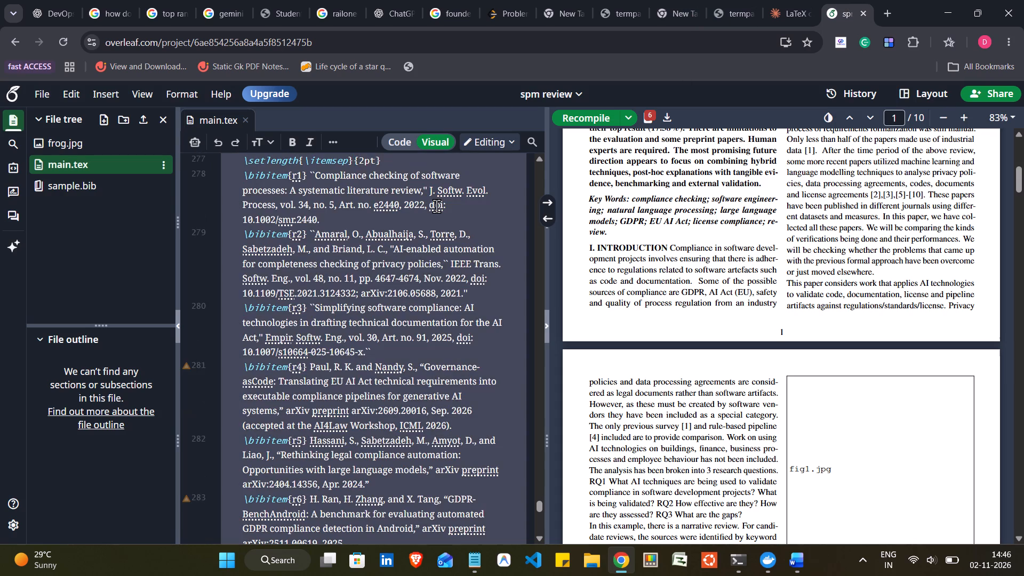
key(ctrl+v)
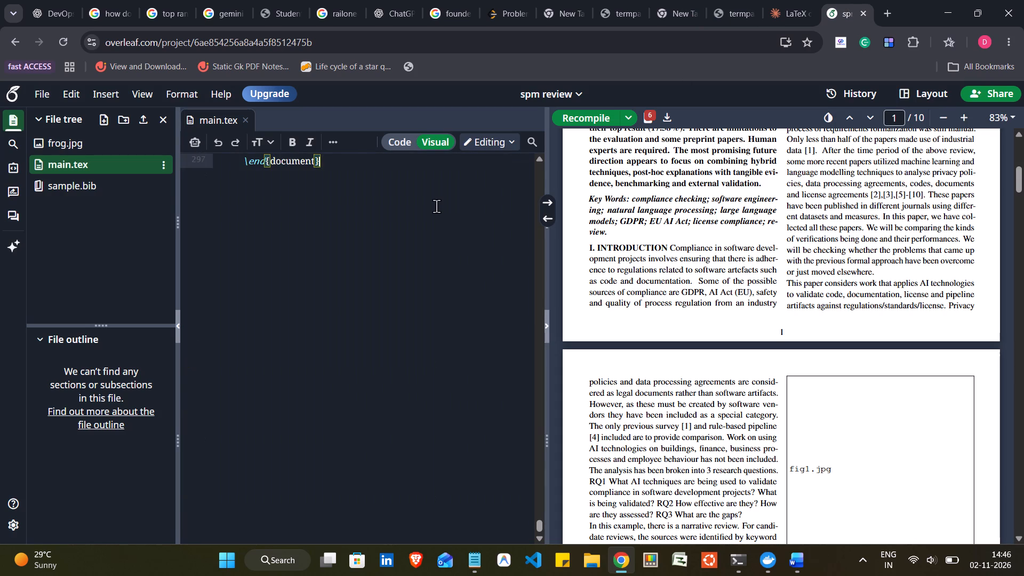
Recompile the project with the new main.tex source.
scroll(436, 206, up, 9)
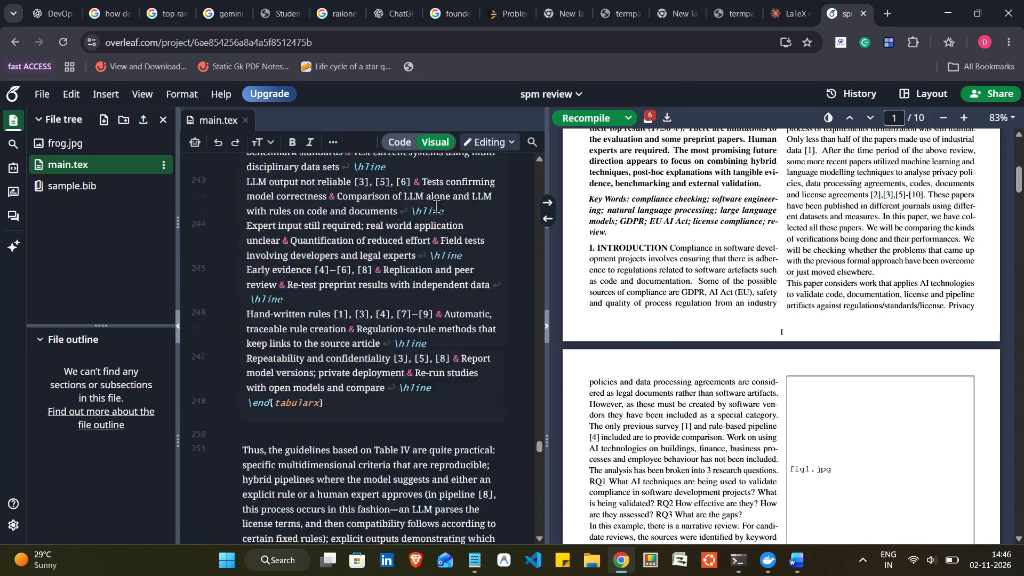
scroll(436, 206, up, 12)
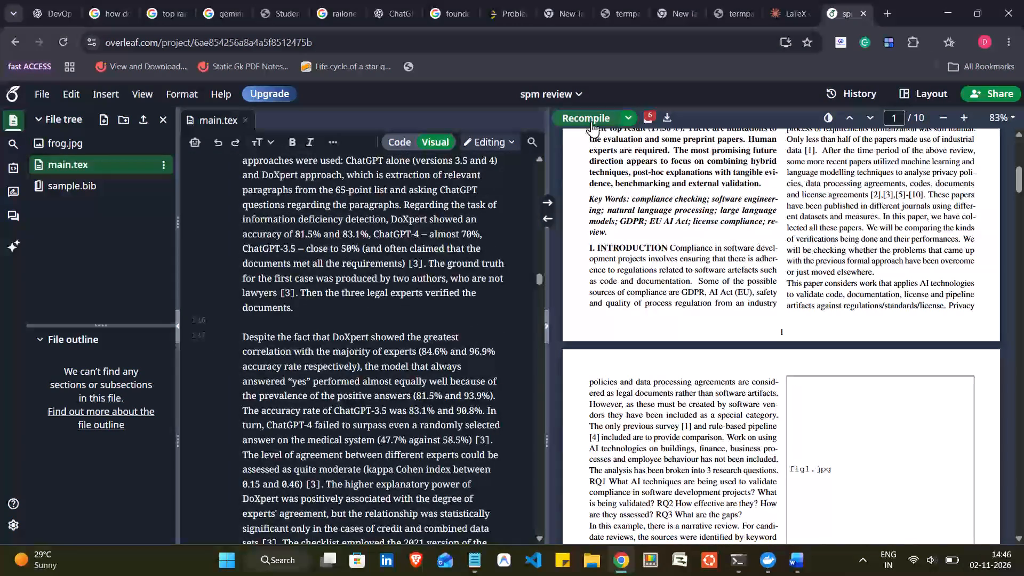
click(591, 121)
scroll(813, 354, up, 2)
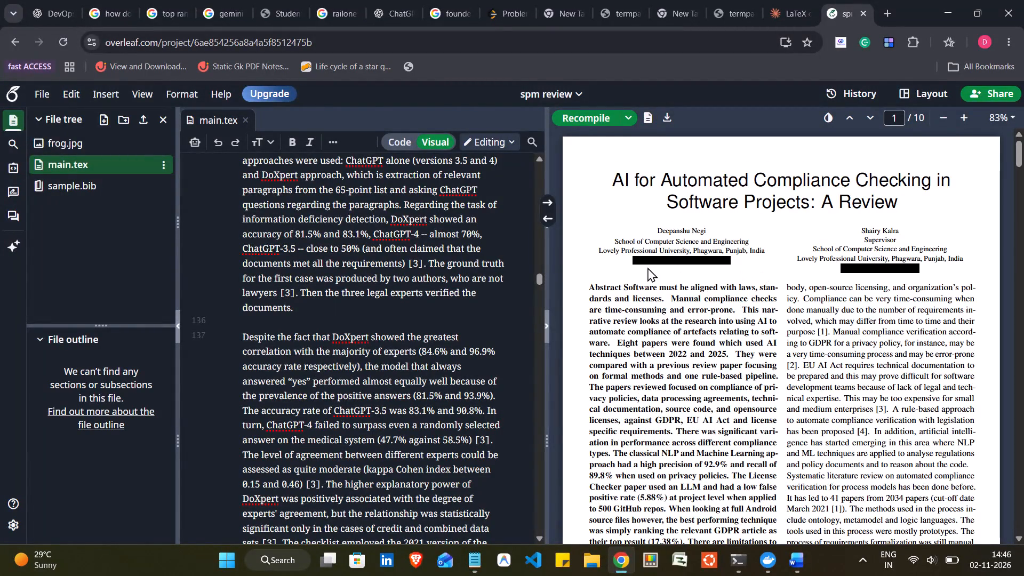
click(598, 125)
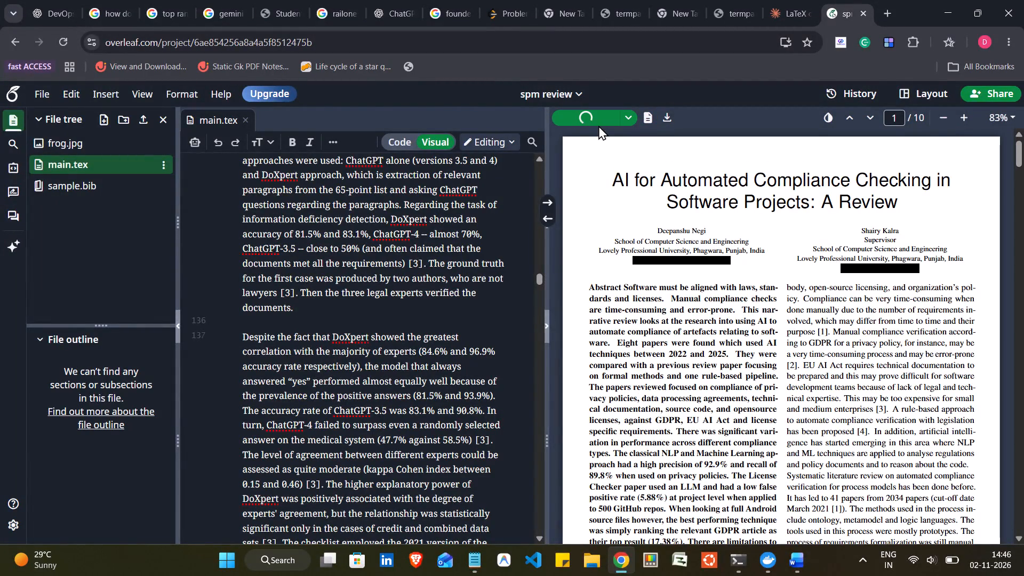
Check the title block, Abstract and Introduction headings in the recompiled PDF, along with the Fig. 1 and title source in main.tex.
scroll(431, 284, up, 3)
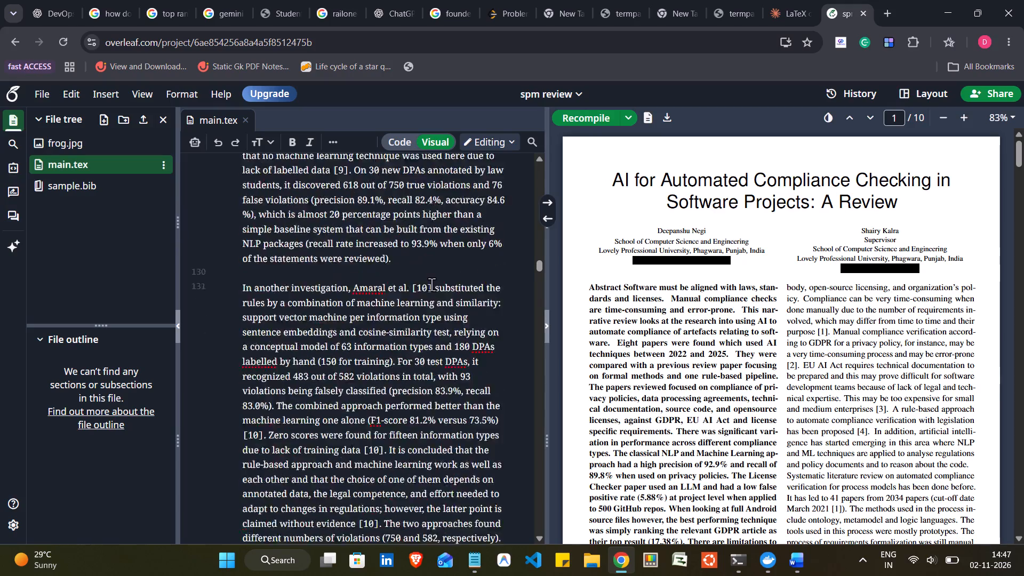
scroll(431, 284, up, 4)
scroll(410, 284, down, 2)
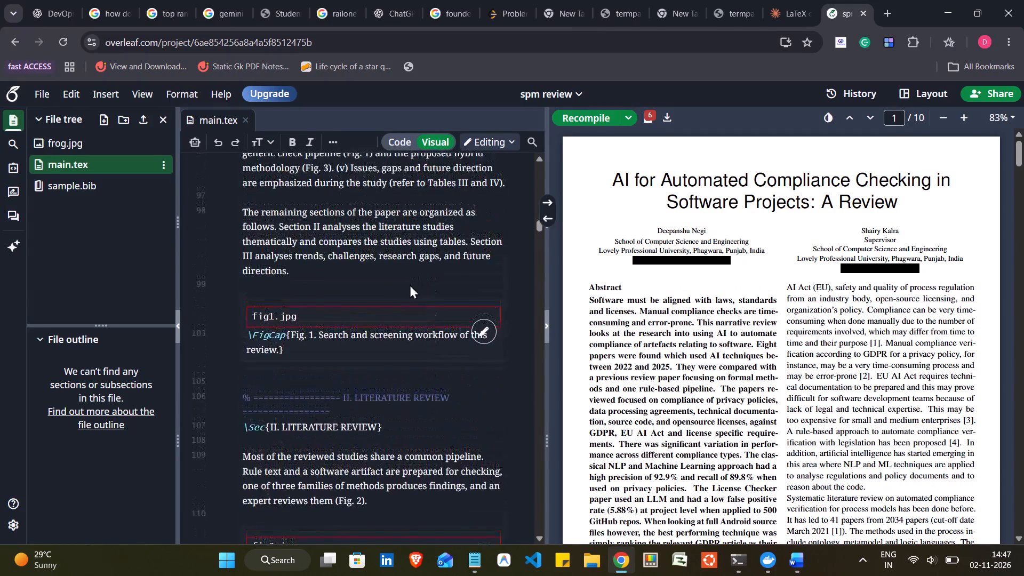
scroll(691, 318, down, 1)
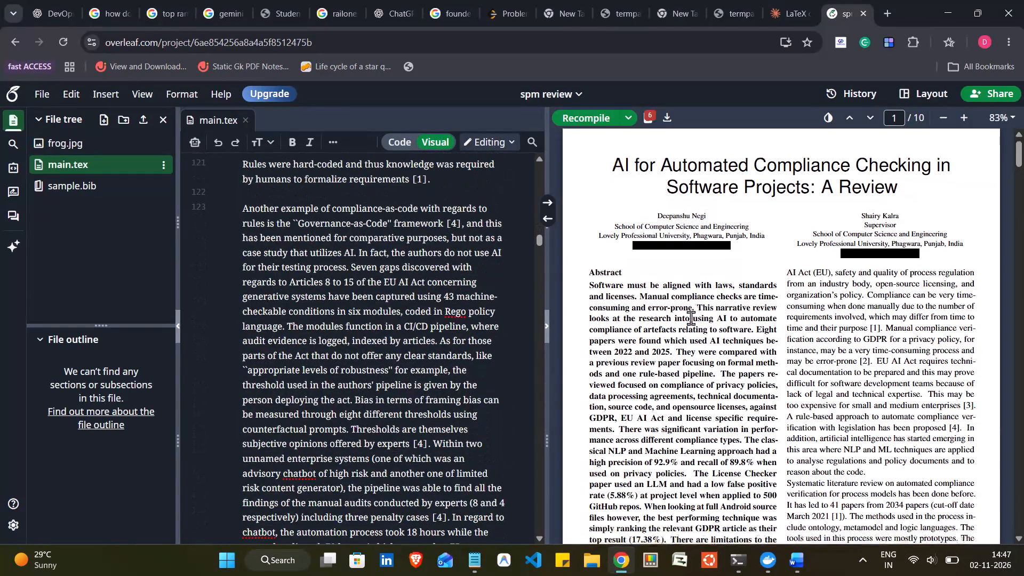
scroll(691, 318, down, 1)
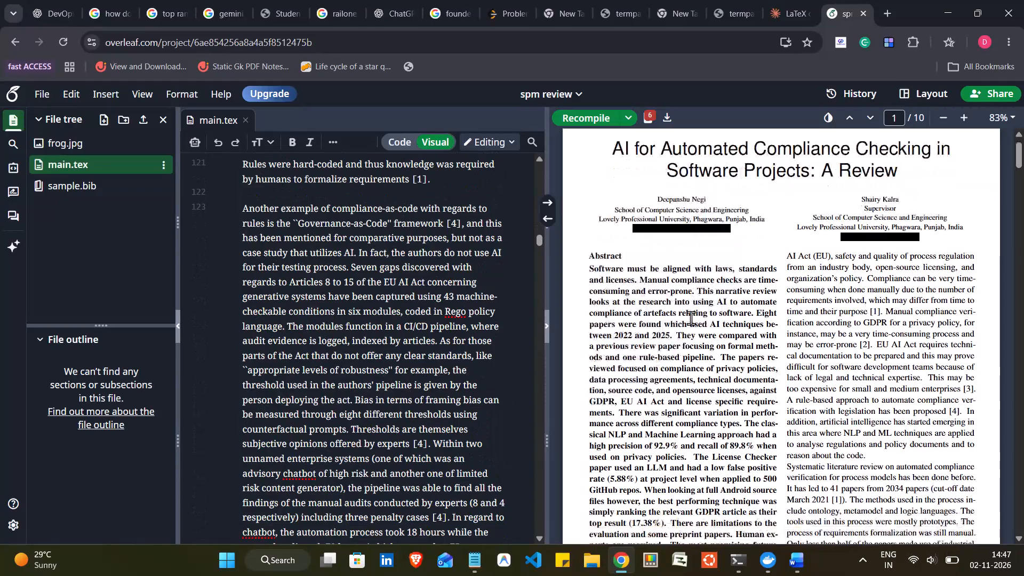
click(624, 258)
scroll(427, 299, up, 2)
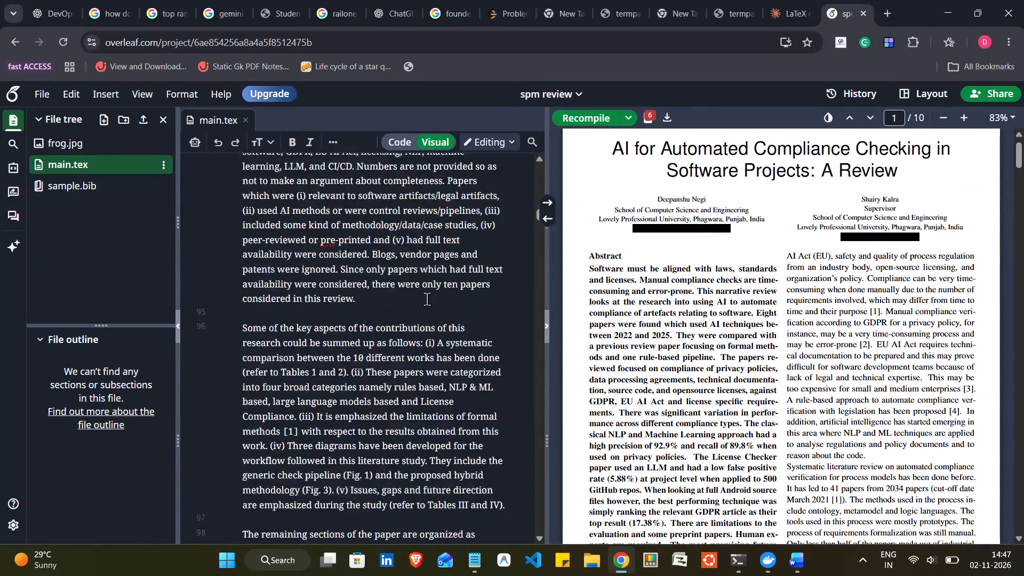
scroll(427, 299, up, 8)
scroll(384, 330, down, 2)
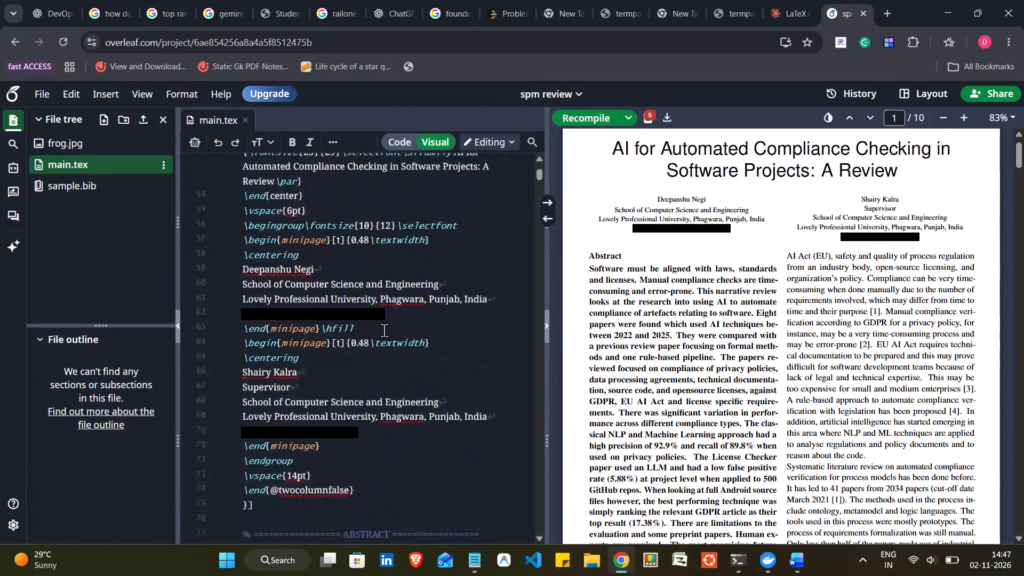
scroll(384, 330, up, 3)
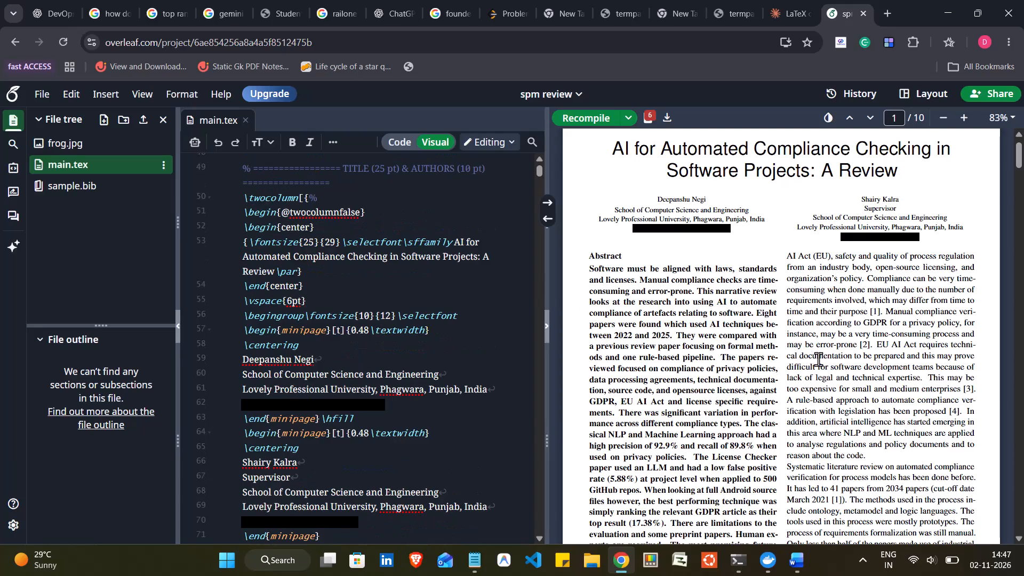
scroll(818, 359, up, 2)
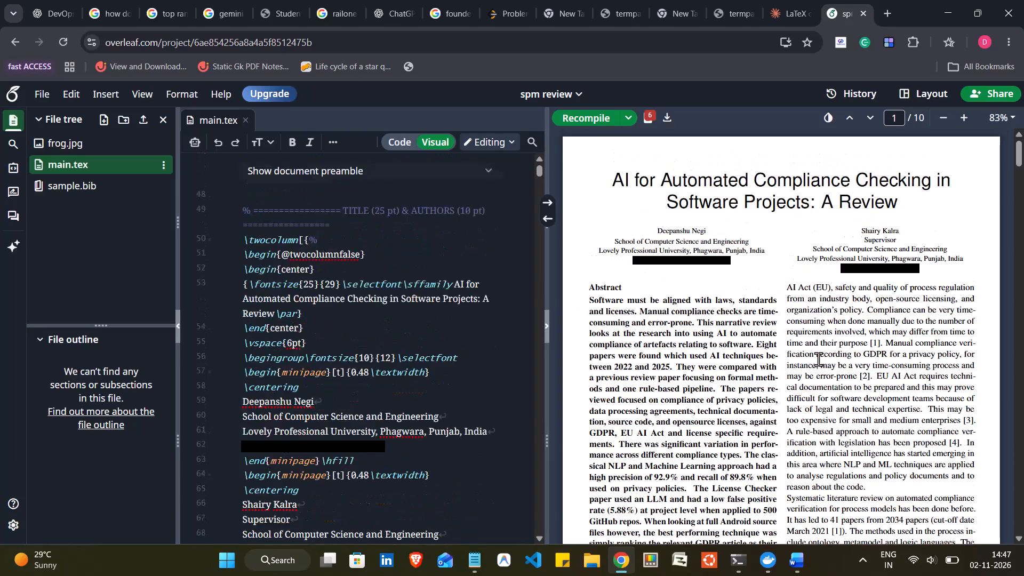
scroll(818, 359, down, 2)
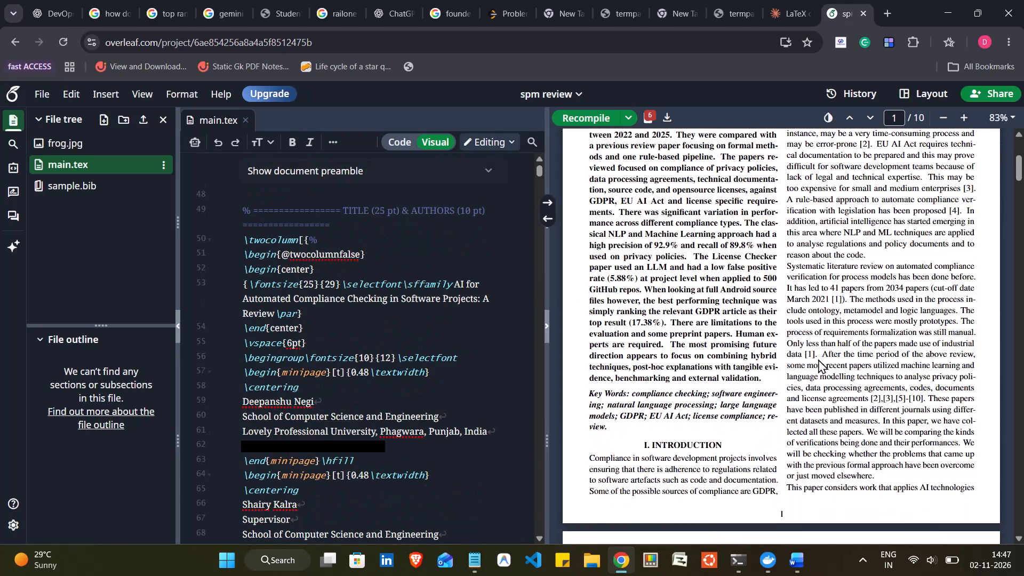
scroll(818, 359, down, 2)
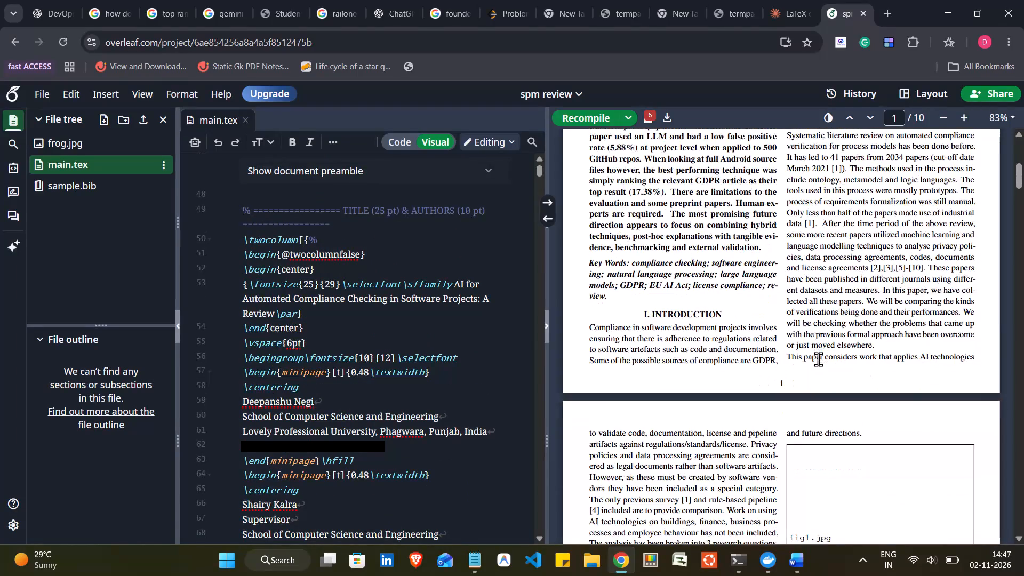
Check the Introduction and literature review subsections, from B. NLP and Machine Learning to E. Summary, in the recompiled PDF.
scroll(818, 359, down, 3)
scroll(818, 359, up, 1)
scroll(818, 359, down, 1)
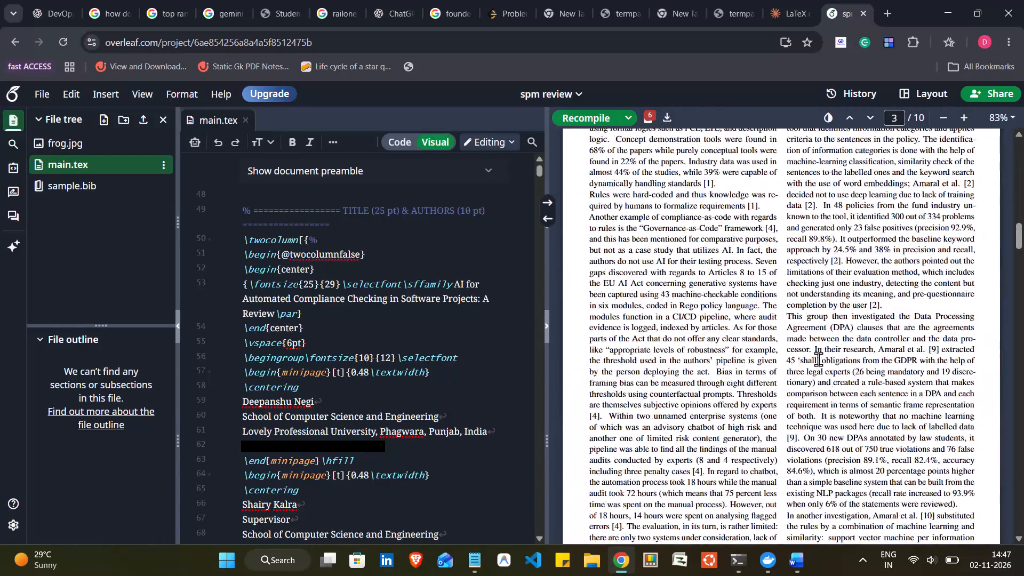
scroll(818, 359, down, 1)
scroll(818, 359, up, 1)
scroll(818, 359, down, 2)
scroll(818, 359, up, 2)
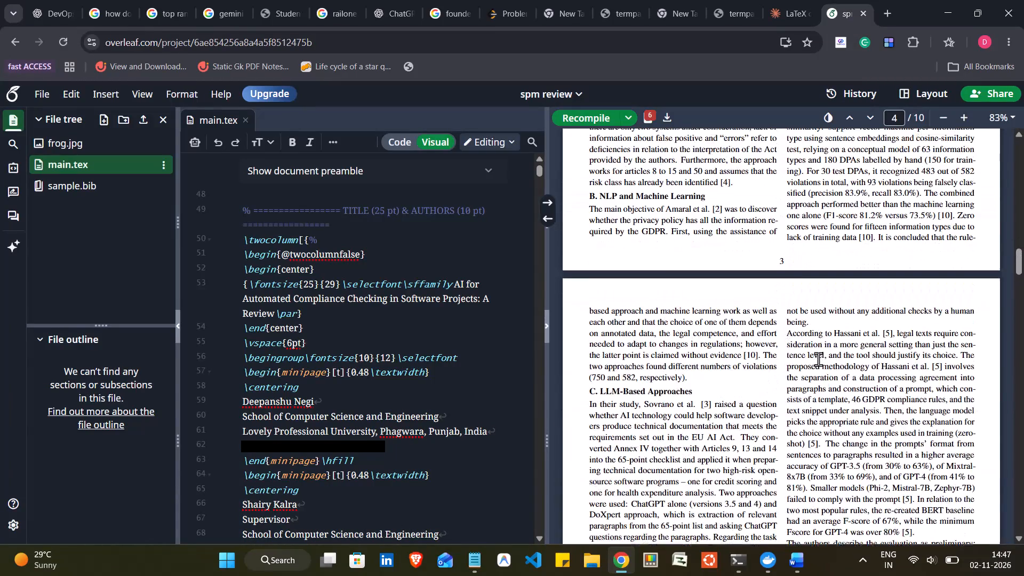
scroll(818, 359, up, 1)
scroll(818, 359, down, 4)
scroll(818, 359, up, 1)
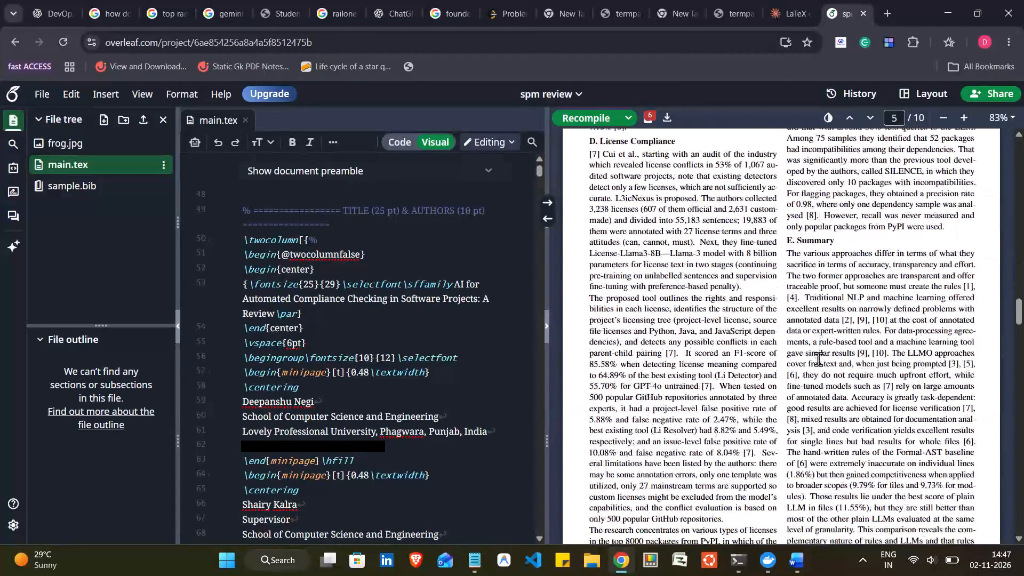
scroll(818, 359, up, 1)
scroll(818, 359, down, 2)
scroll(818, 359, up, 1)
scroll(818, 359, down, 2)
Examine Tables I to IV, the Fig. 3 placeholder, the Conclusion and the References in the recompiled PDF.
scroll(818, 359, down, 2)
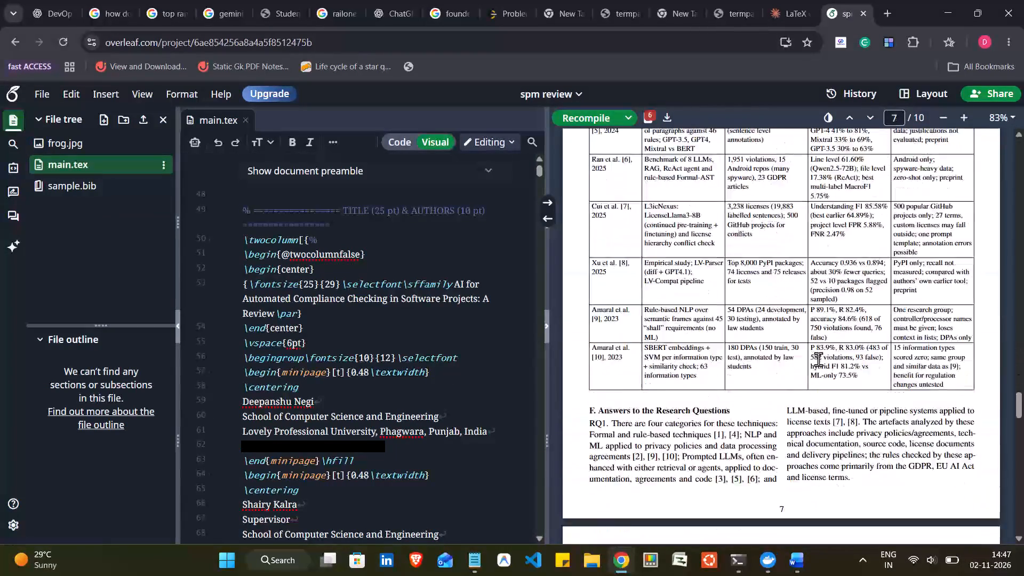
scroll(818, 359, up, 3)
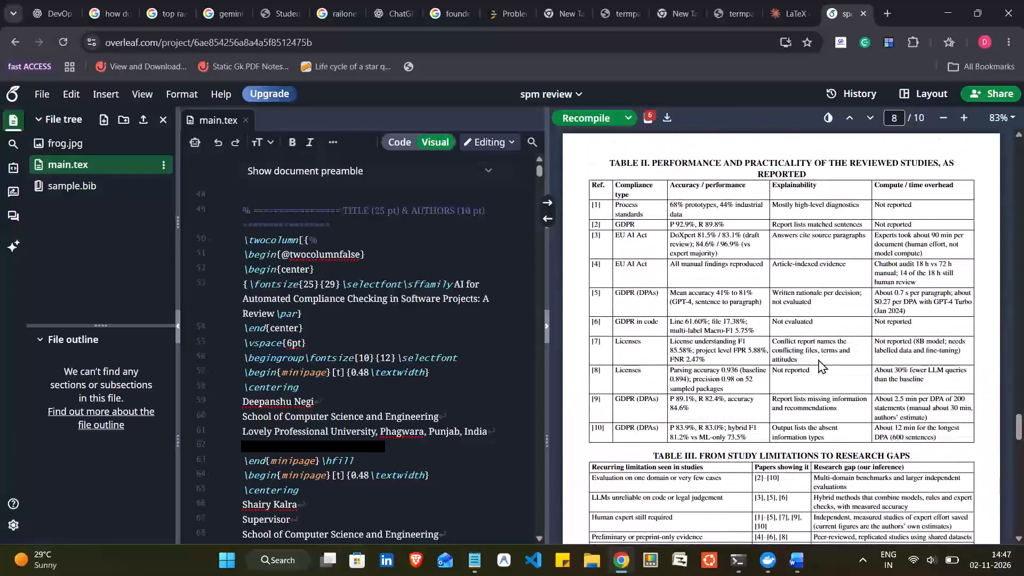
scroll(818, 359, up, 1)
scroll(818, 359, down, 3)
scroll(818, 359, up, 3)
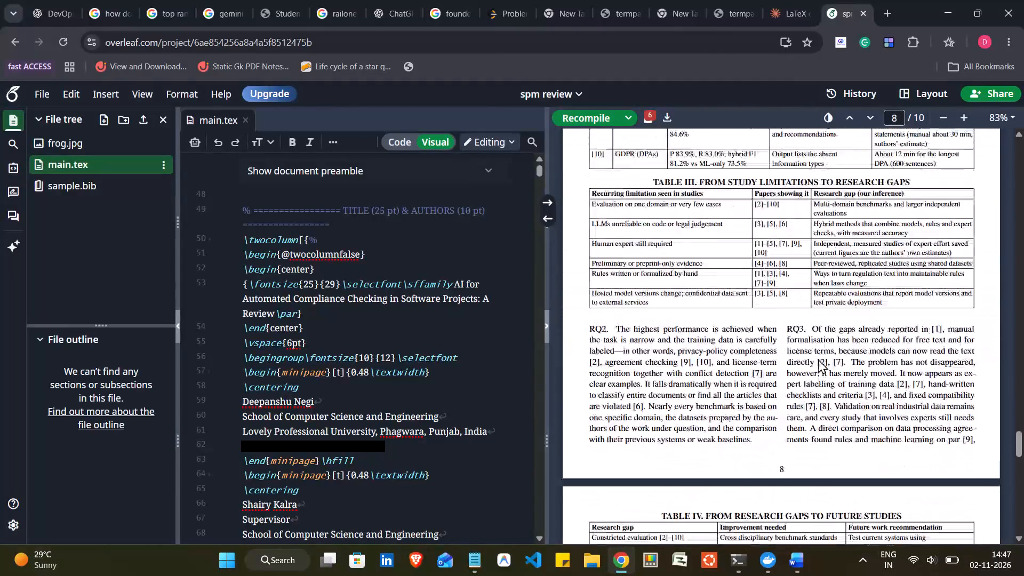
scroll(818, 359, up, 1)
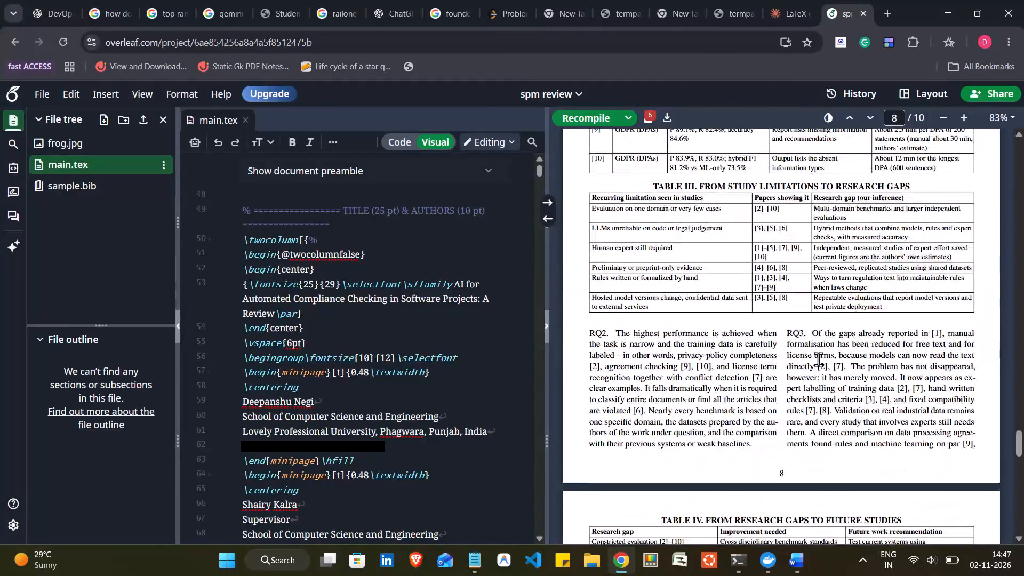
scroll(818, 359, down, 3)
scroll(818, 359, up, 1)
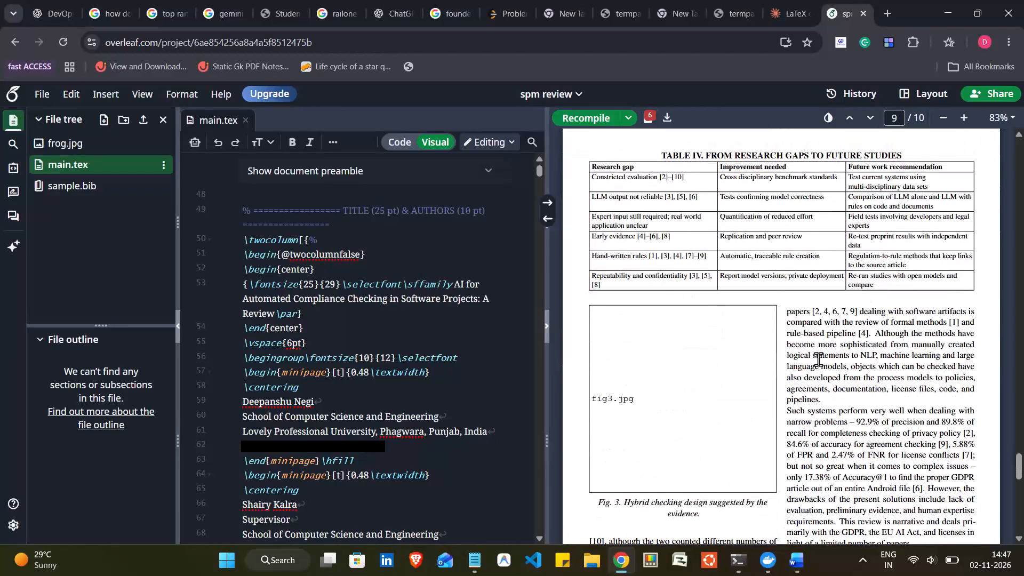
scroll(818, 359, down, 3)
scroll(818, 359, up, 4)
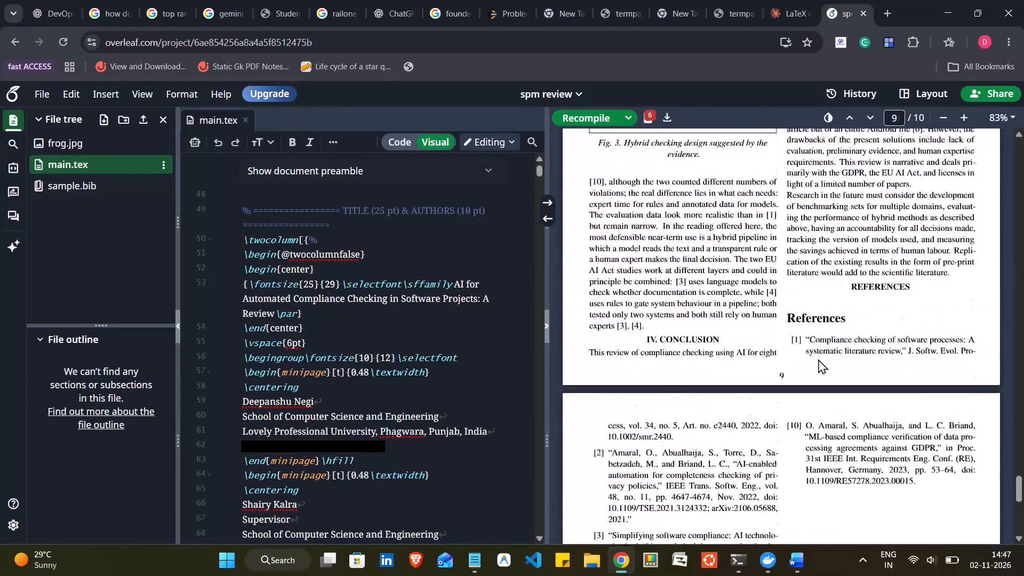
scroll(818, 359, up, 10)
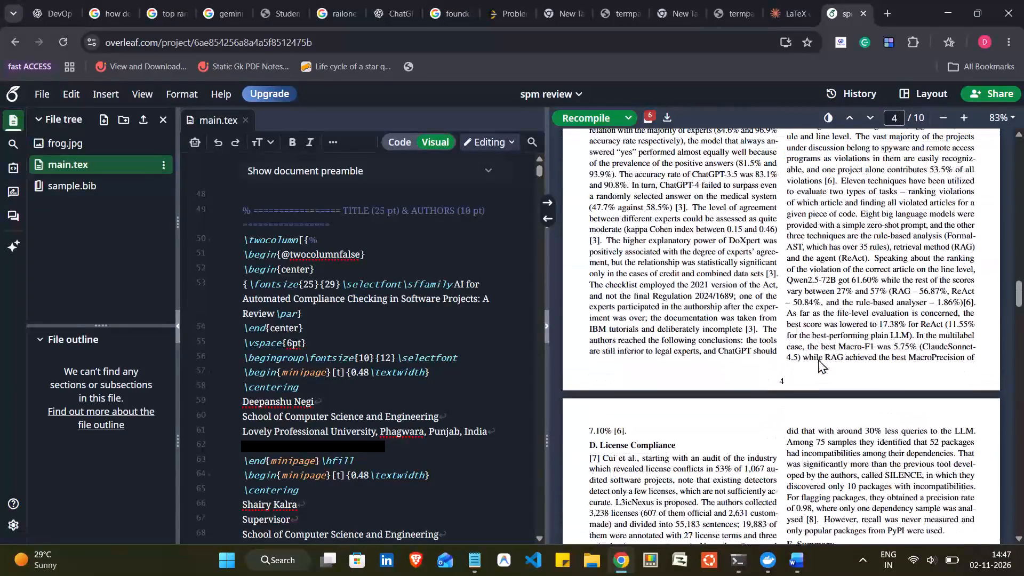
Arrange the Overleaf project beside the Word document newword, with the PDF preview widened and showing its first page.
key(super+Left)
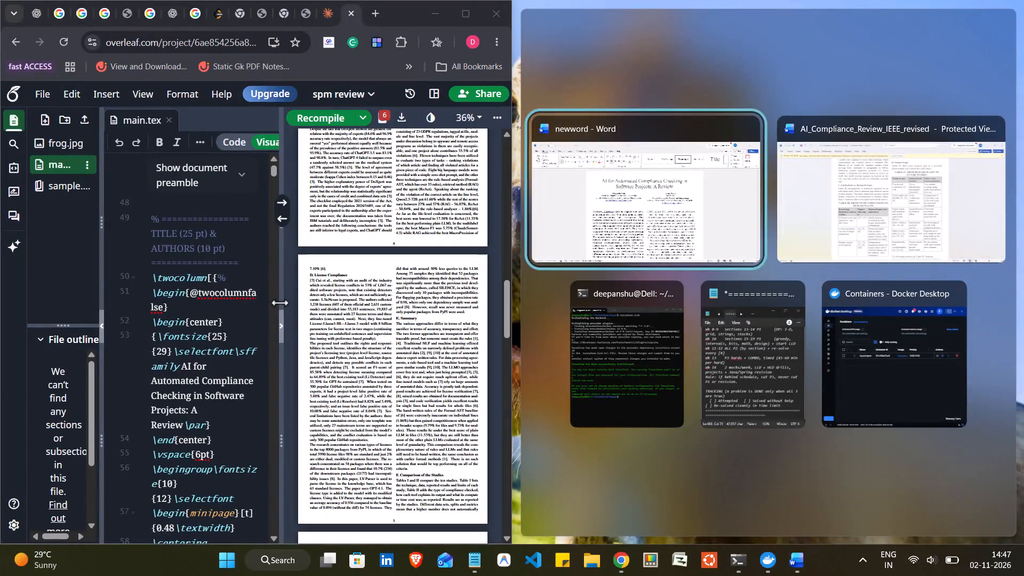
drag(279, 302, 126, 284)
scroll(354, 307, up, 8)
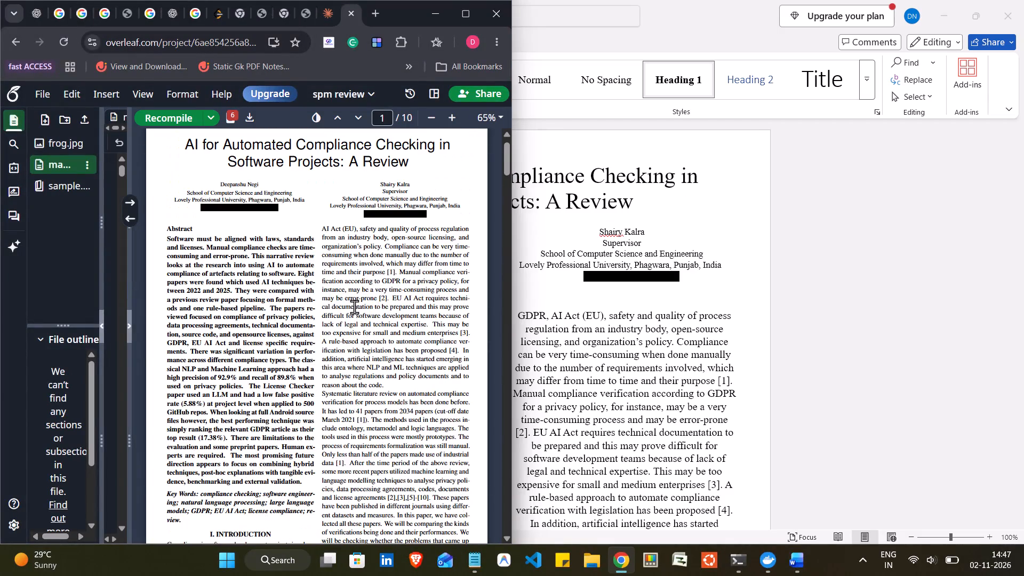
click(916, 236)
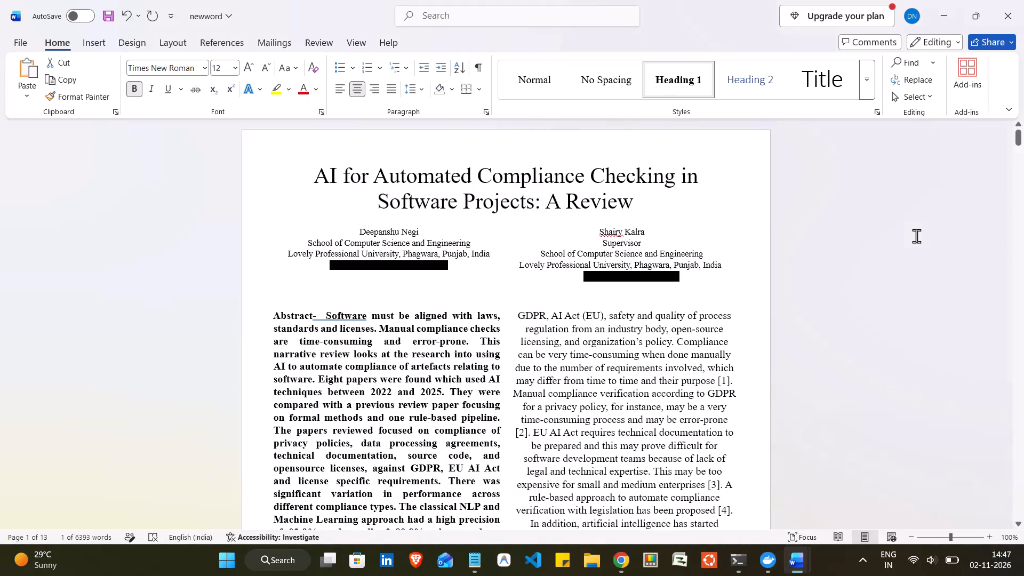
click(871, 234)
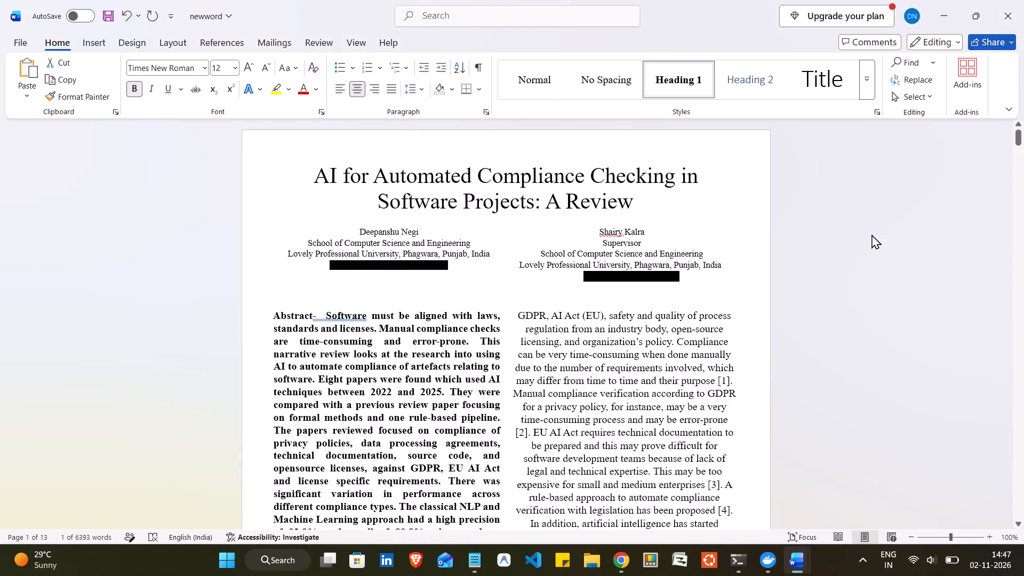
key(super+Right)
Compare the opening sections, figures and subsection headings of the Word document newword with the Overleaf PDF.
scroll(674, 300, down, 3)
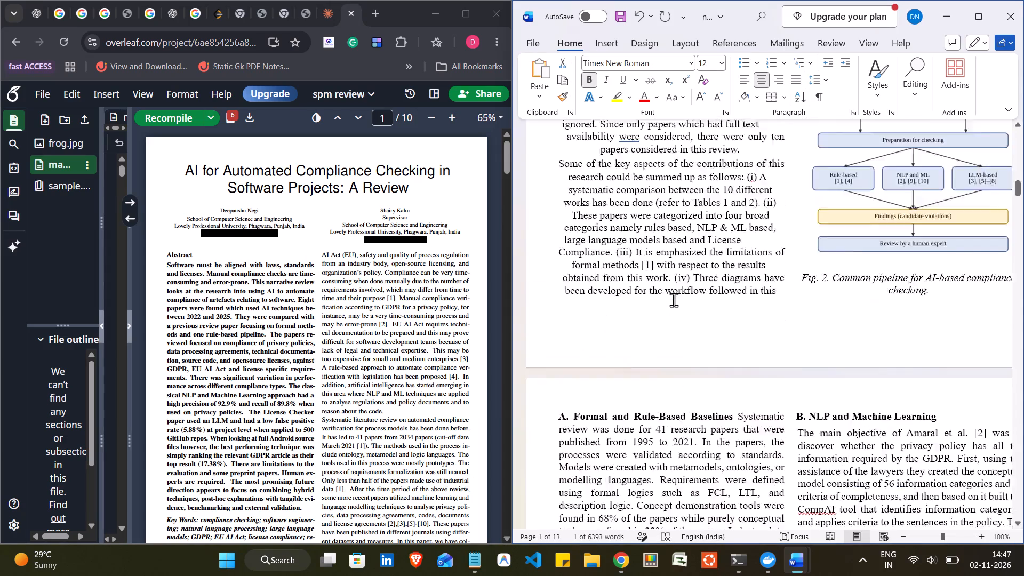
scroll(674, 300, down, 5)
scroll(674, 300, up, 6)
scroll(674, 300, down, 3)
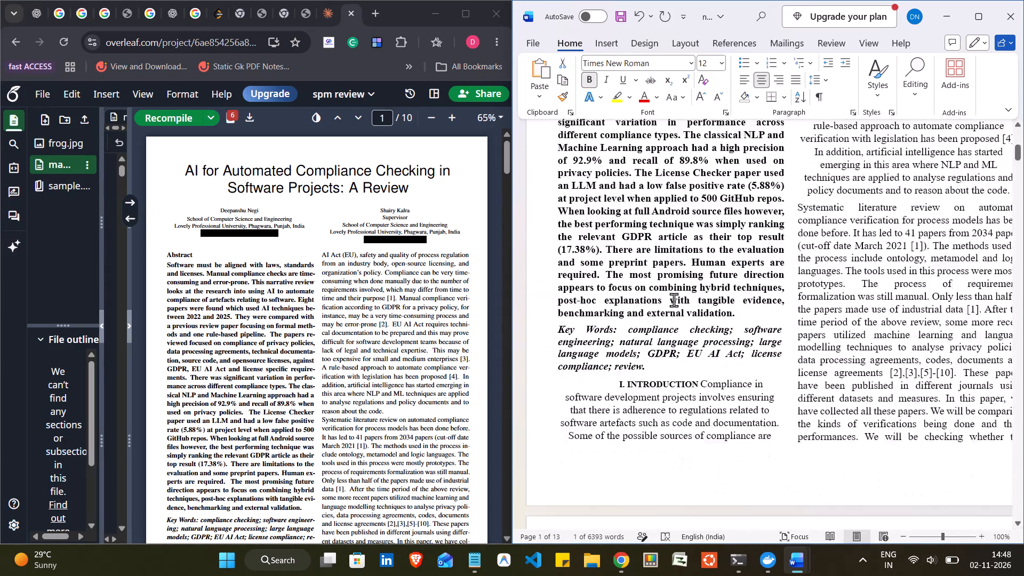
scroll(262, 317, down, 7)
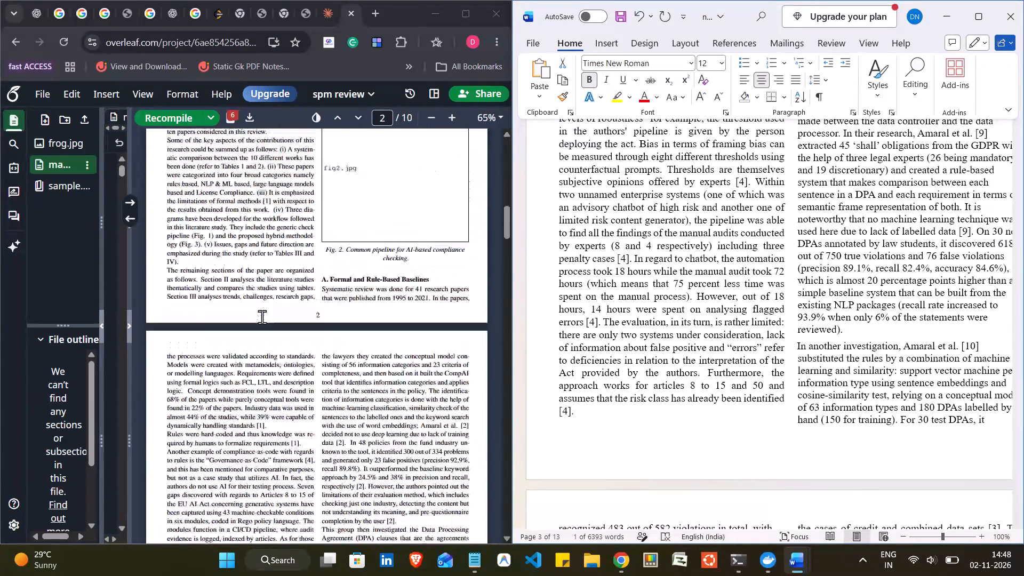
scroll(262, 317, down, 5)
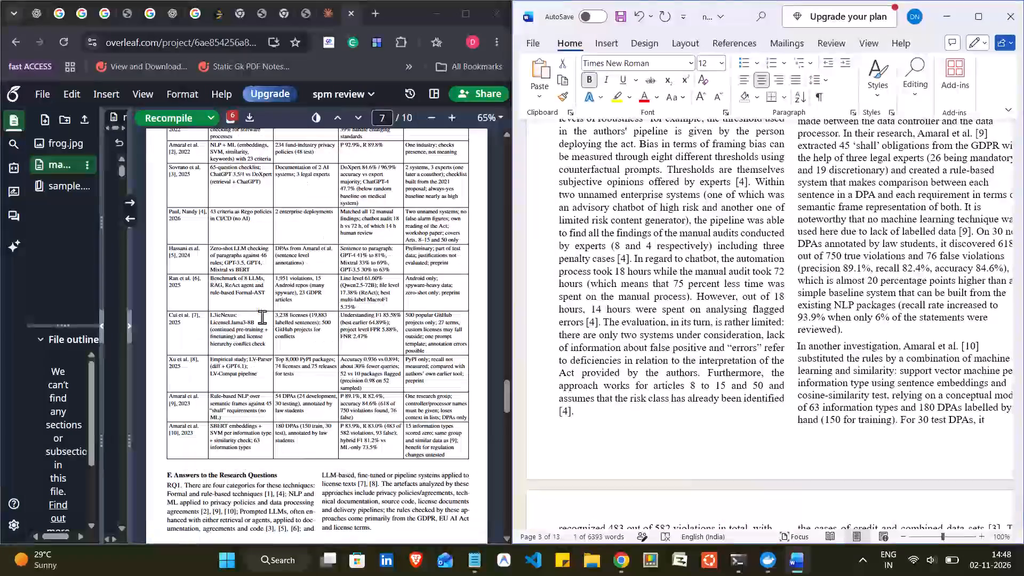
scroll(262, 317, down, 1)
scroll(762, 378, down, 2)
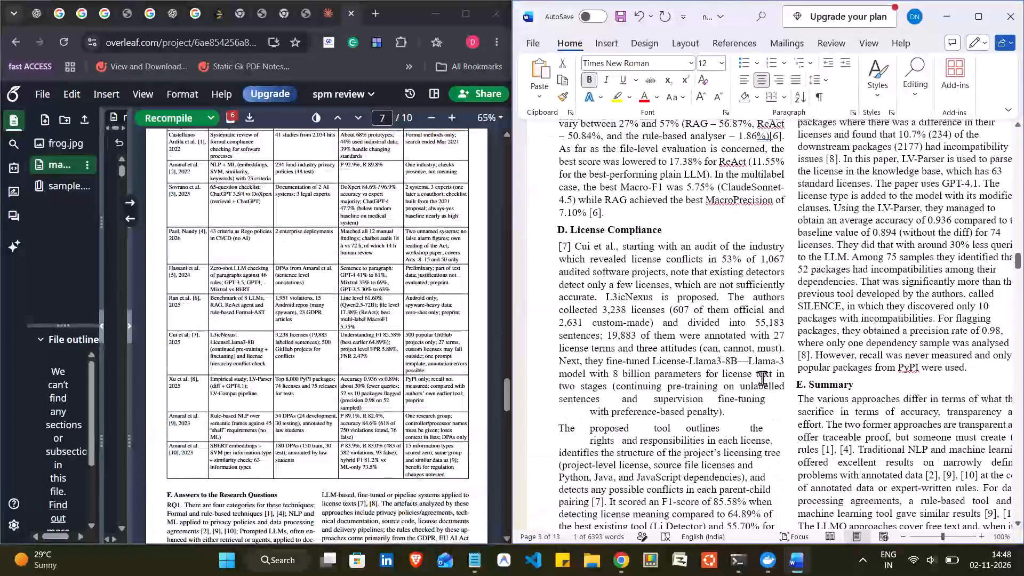
Compare the tables, Fig. 3, Conclusion and References in the Word document with the Overleaf PDF's tables.
scroll(762, 378, down, 2)
scroll(762, 378, up, 3)
ctrl+scroll(762, 378, down, 2)
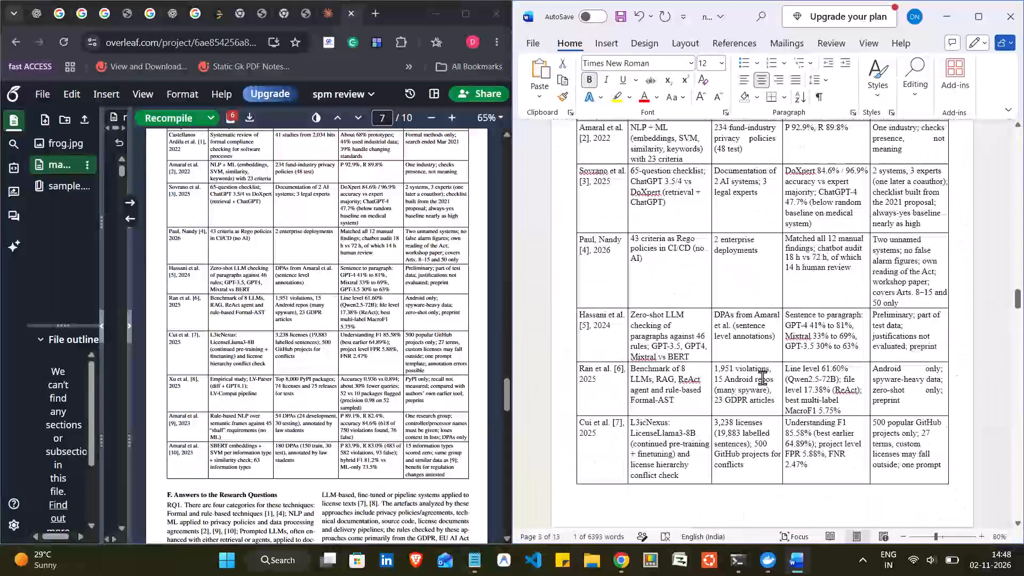
scroll(762, 378, down, 4)
scroll(762, 378, up, 1)
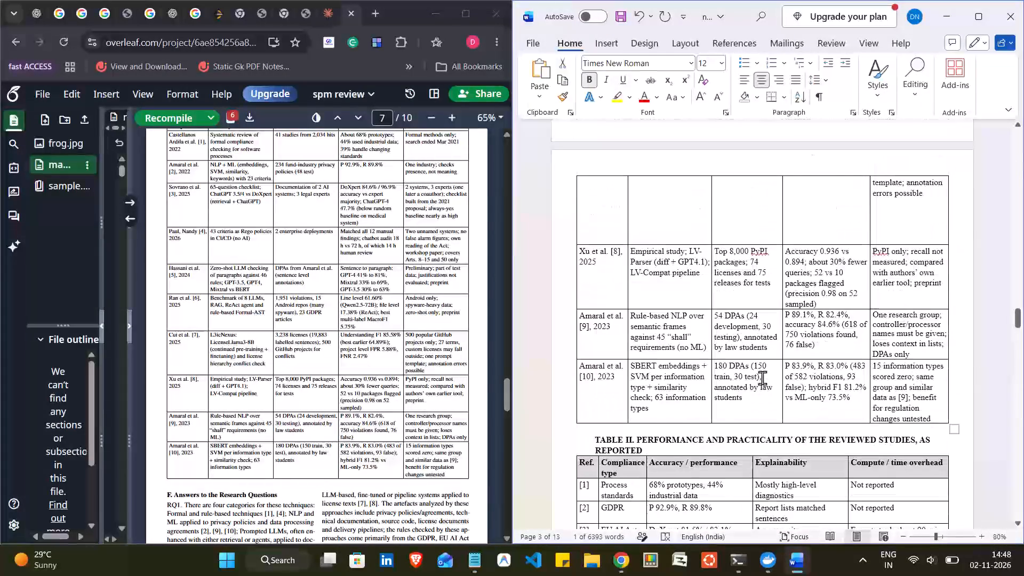
scroll(762, 378, down, 5)
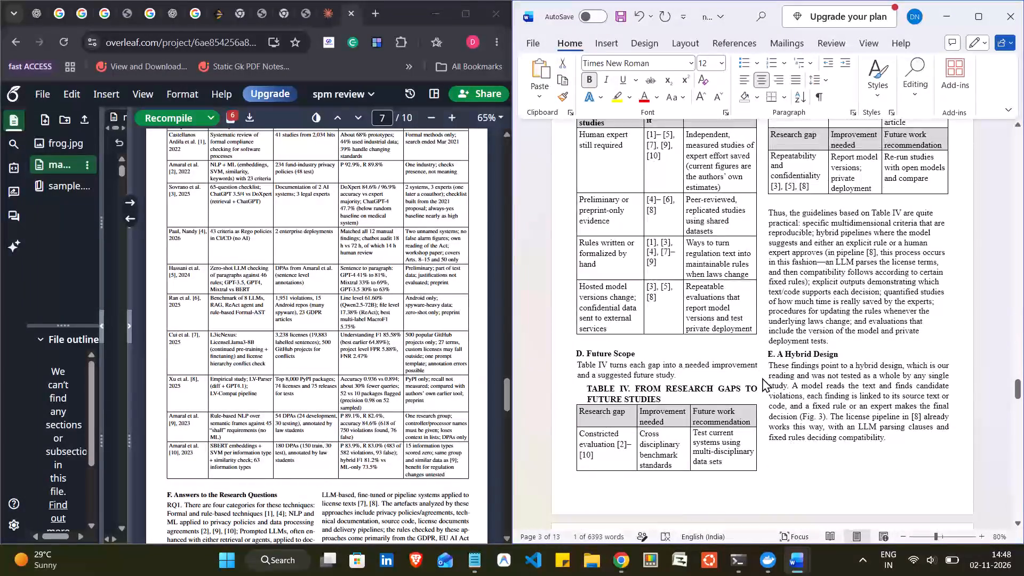
scroll(762, 378, down, 2)
scroll(373, 347, down, 1)
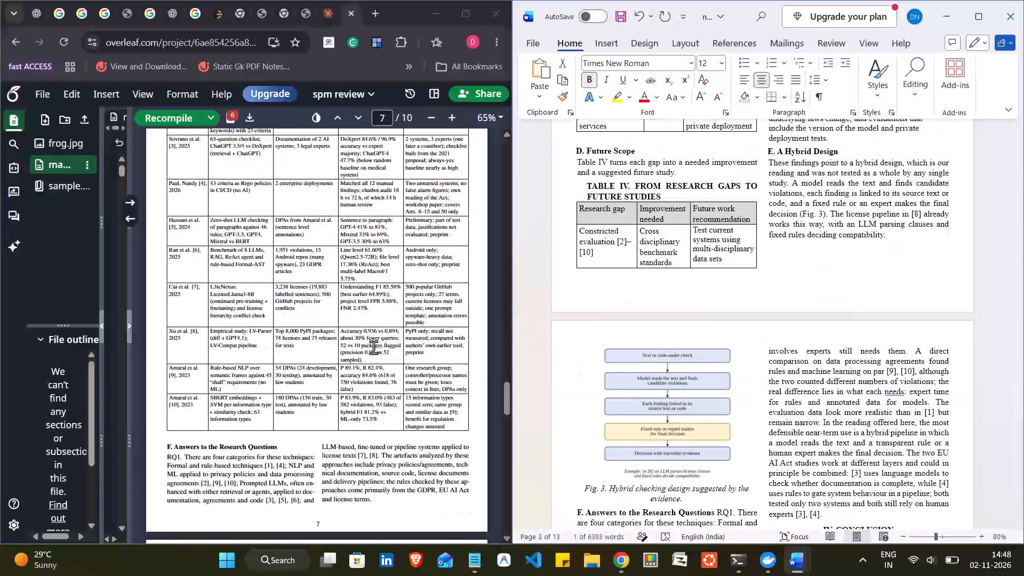
scroll(373, 347, down, 4)
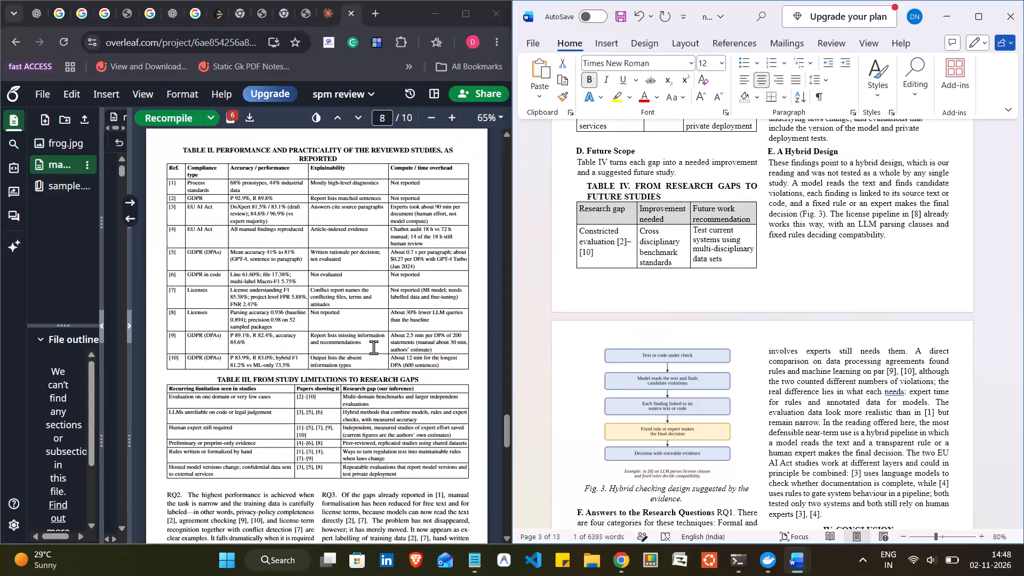
scroll(826, 319, down, 3)
scroll(826, 319, up, 1)
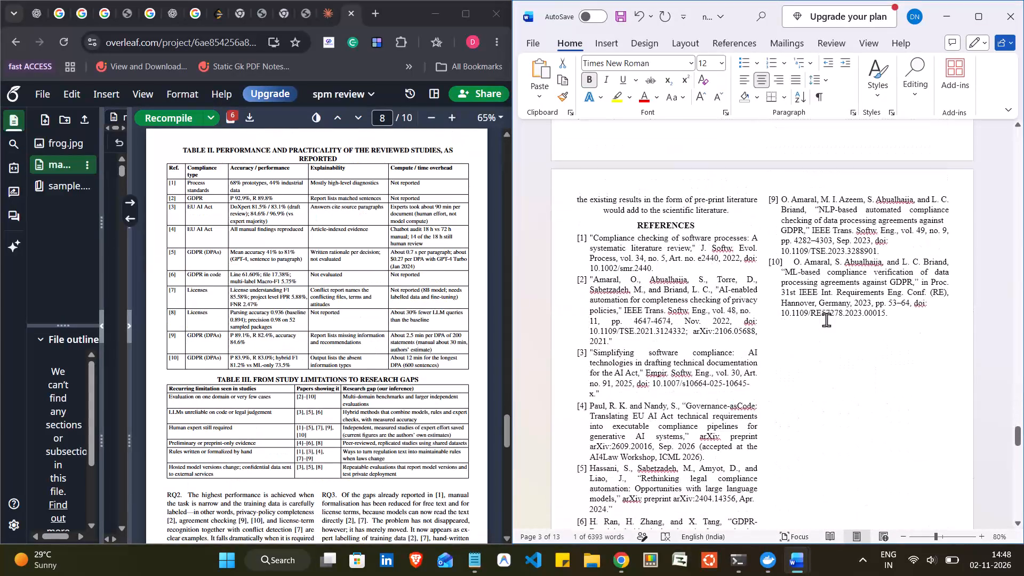
scroll(826, 319, up, 1)
scroll(785, 371, up, 2)
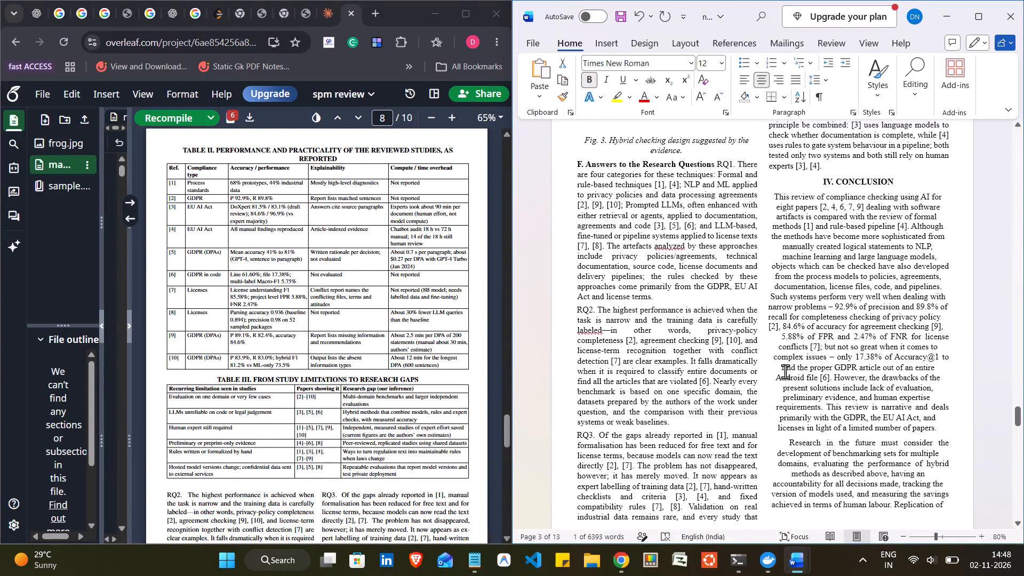
Compare the placement and layout of Tables III and IV and the Future Scope section between the Word document and the Overleaf PDF.
scroll(785, 371, up, 3)
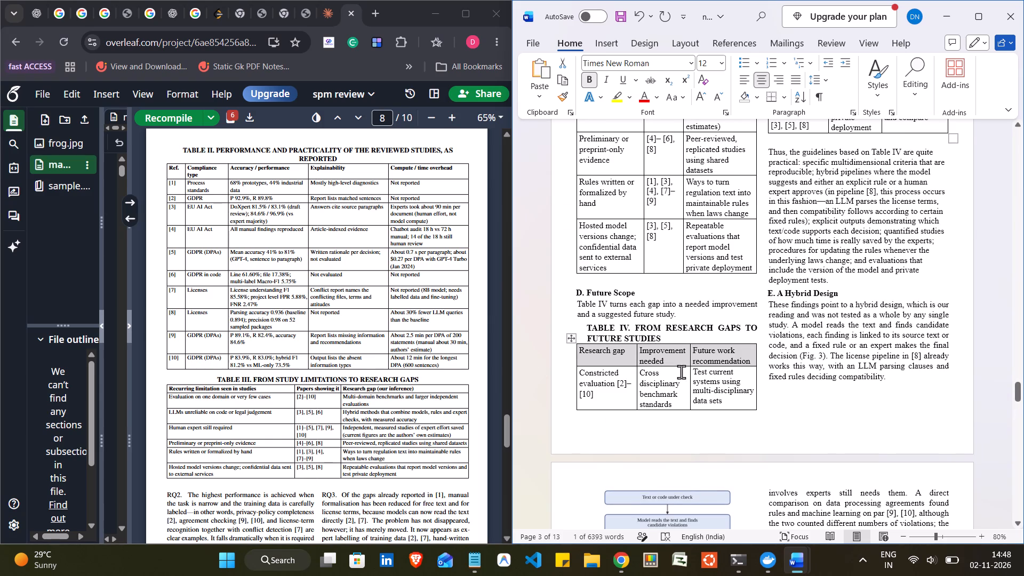
scroll(682, 371, up, 1)
scroll(341, 348, down, 1)
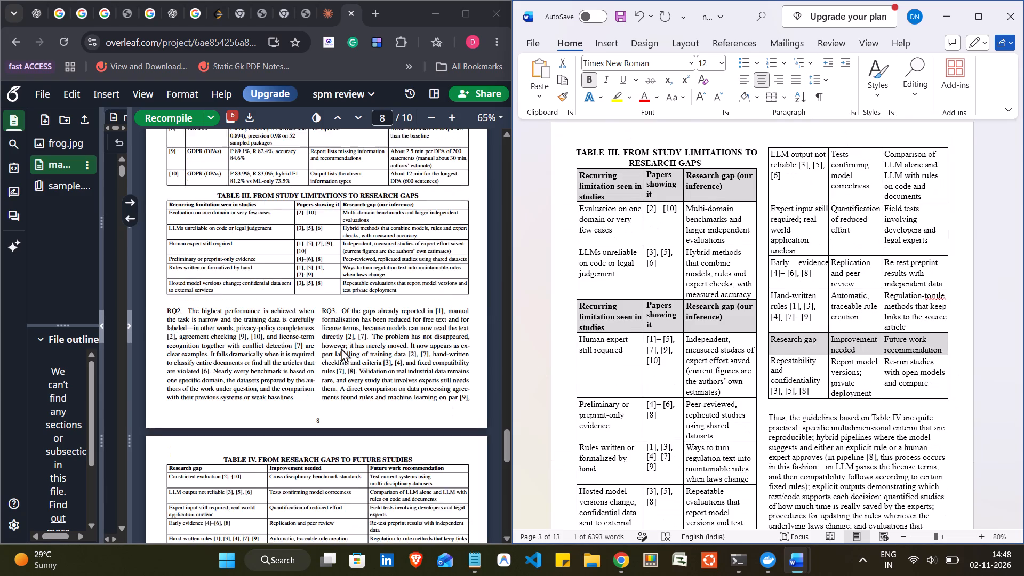
scroll(341, 348, down, 1)
scroll(692, 361, down, 2)
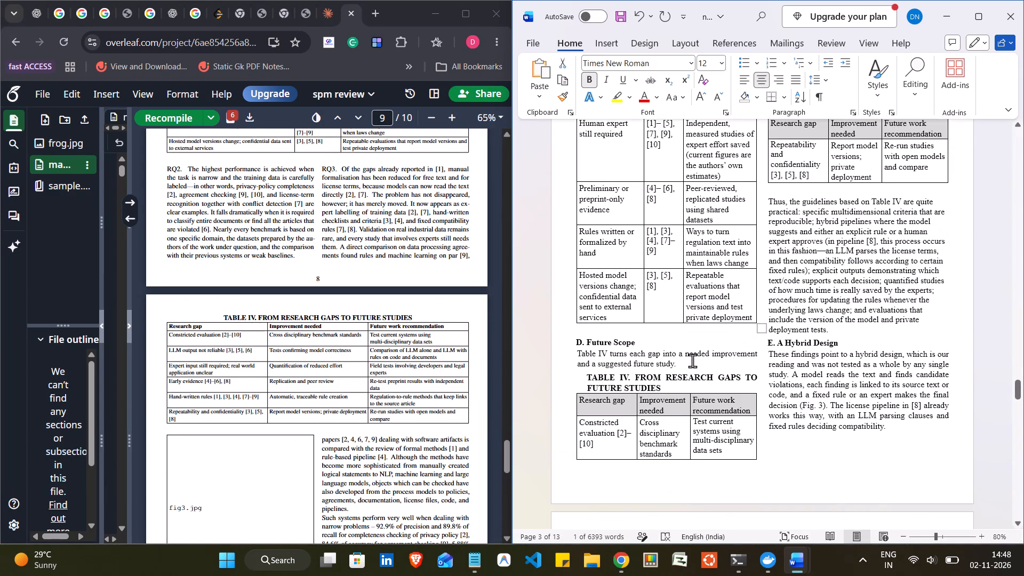
scroll(692, 361, down, 1)
scroll(747, 404, up, 2)
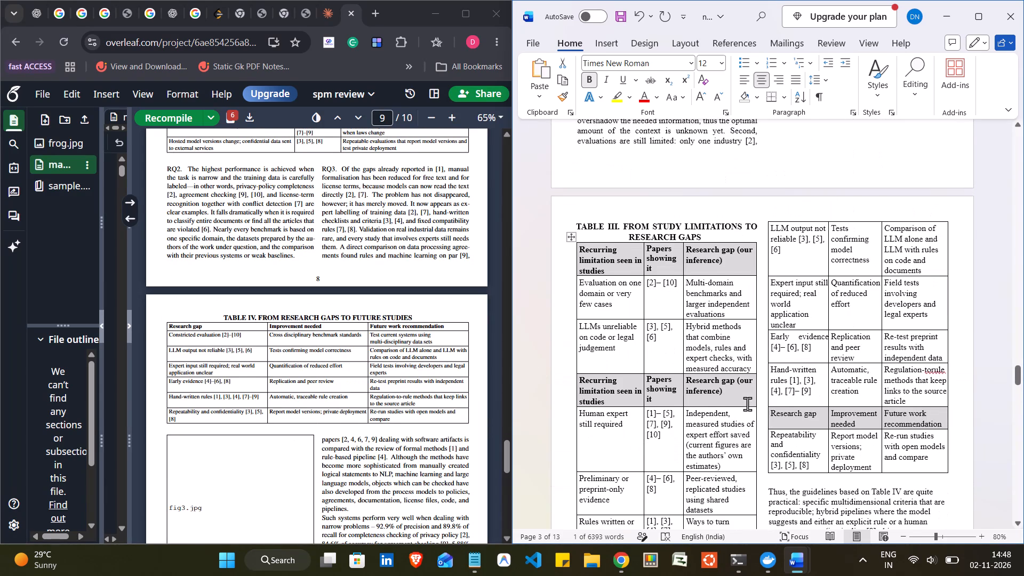
scroll(747, 404, up, 1)
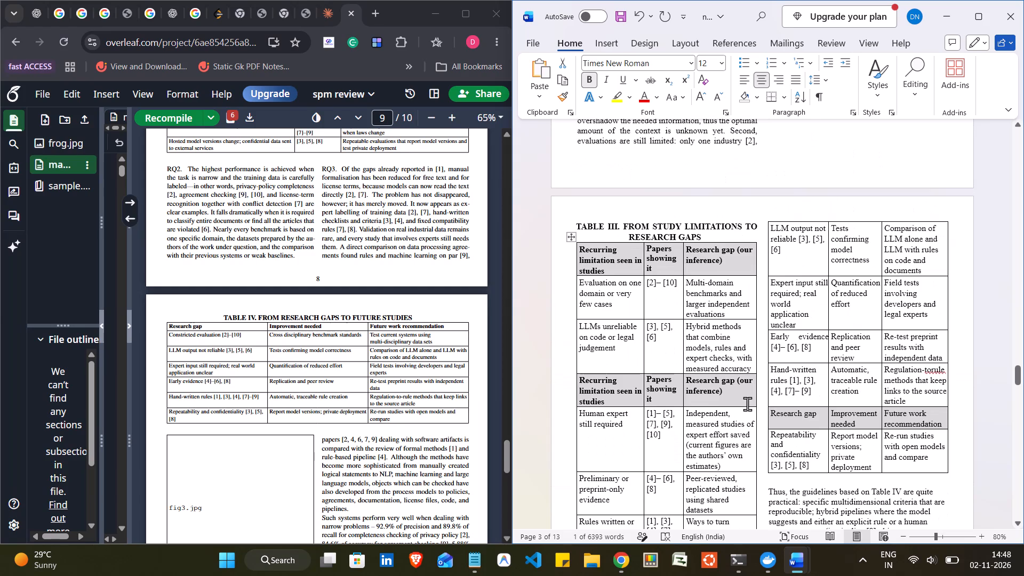
scroll(747, 404, down, 2)
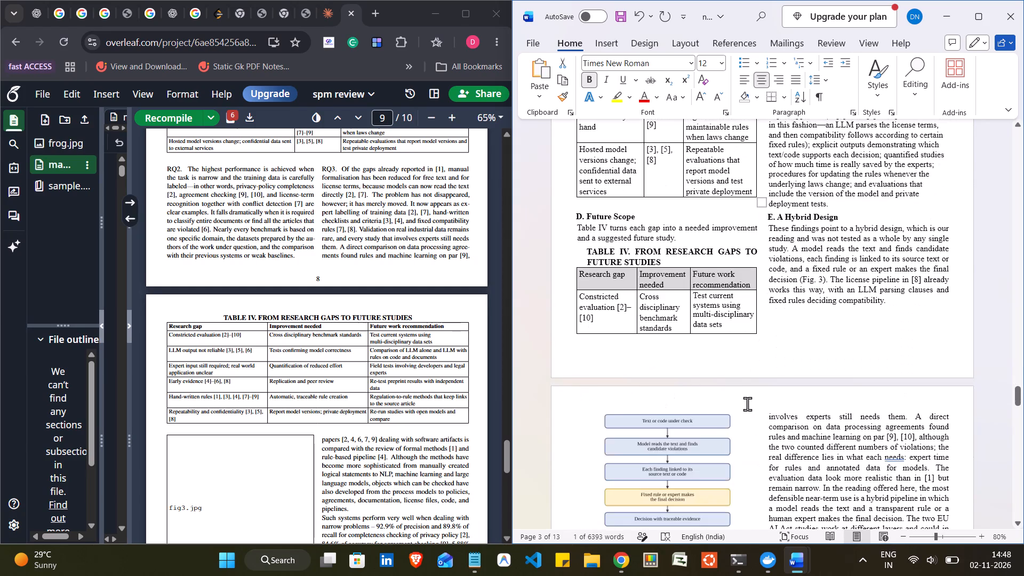
scroll(747, 404, up, 1)
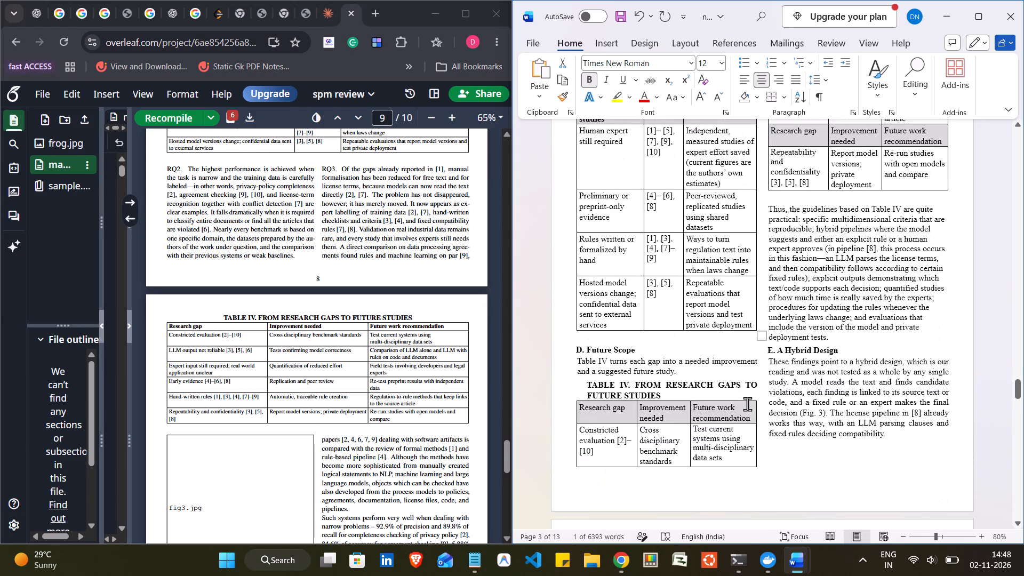
scroll(747, 404, up, 1)
scroll(461, 404, up, 2)
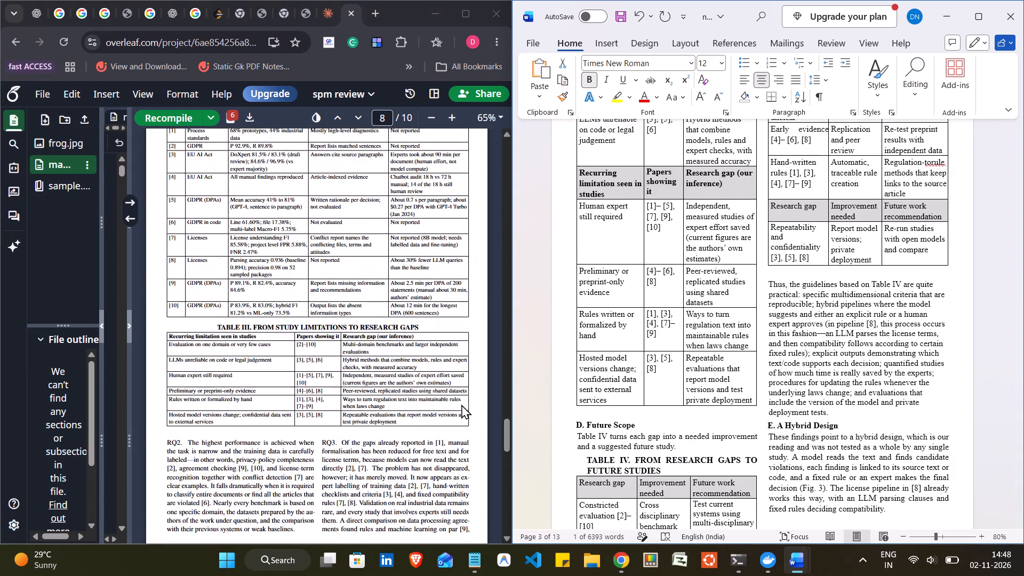
scroll(693, 430, up, 1)
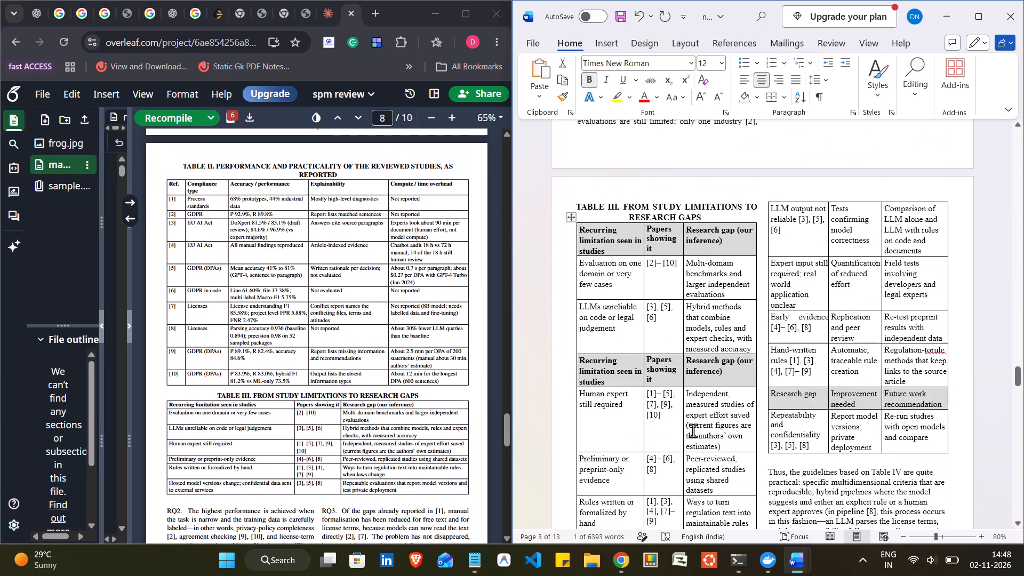
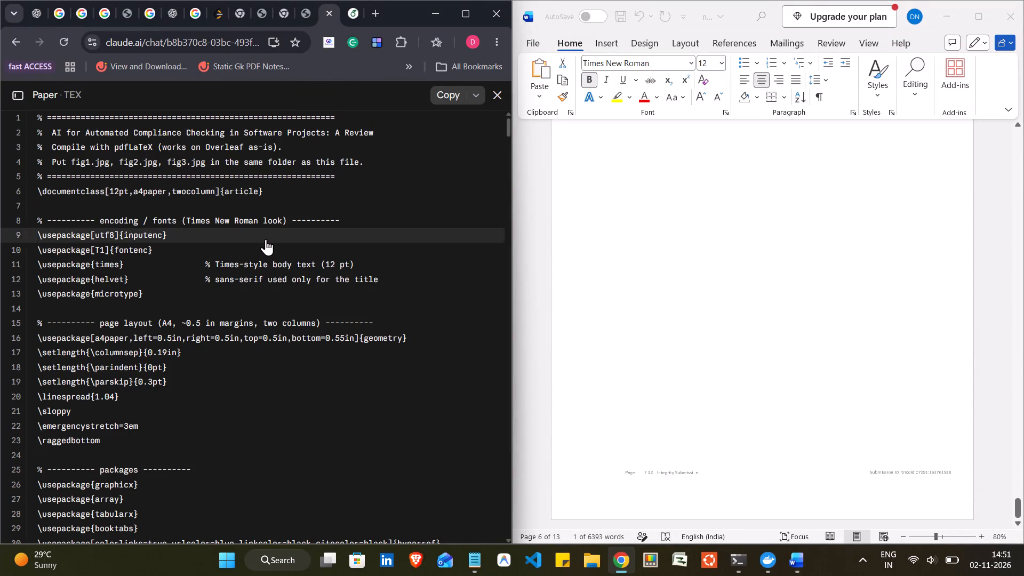
click(266, 239)
click(439, 99)
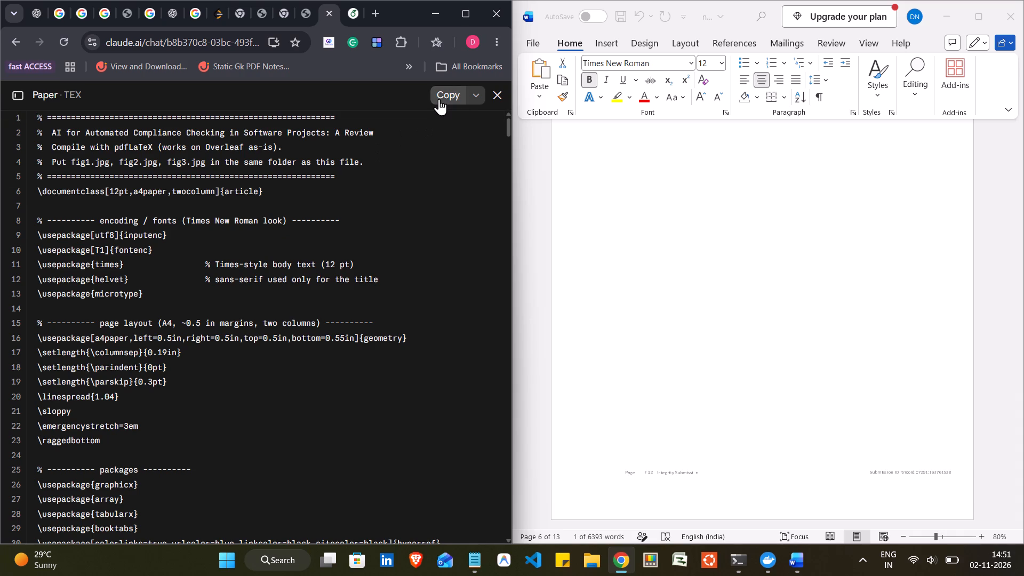
click(349, 18)
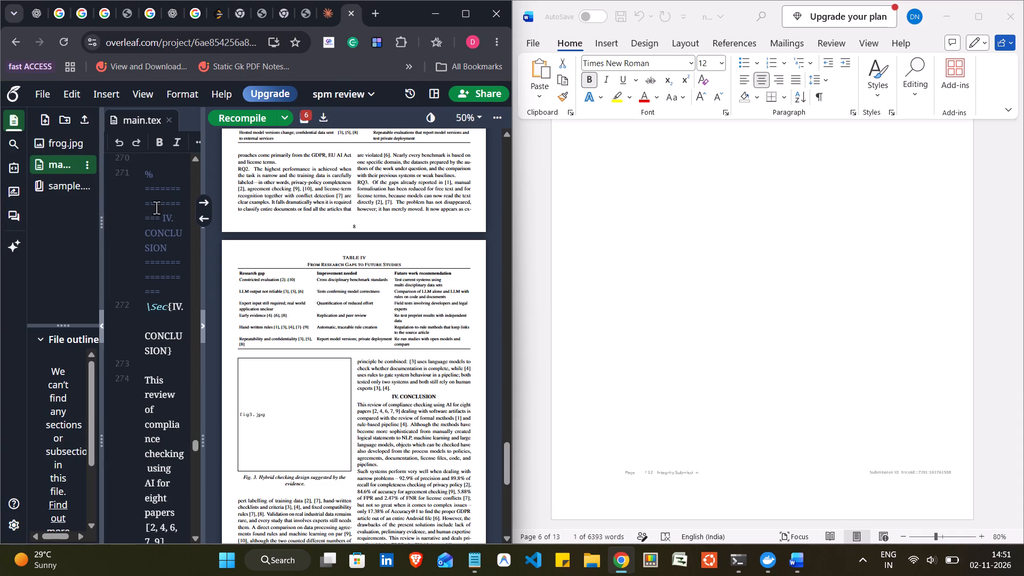
click(153, 213)
key(ctrl+a)
key(ctrl+v)
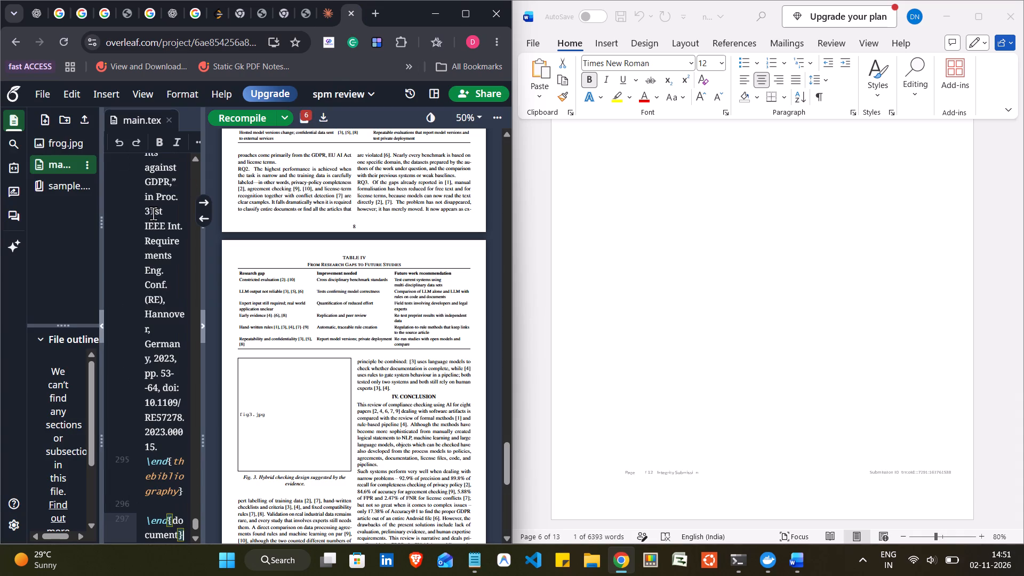
click(251, 117)
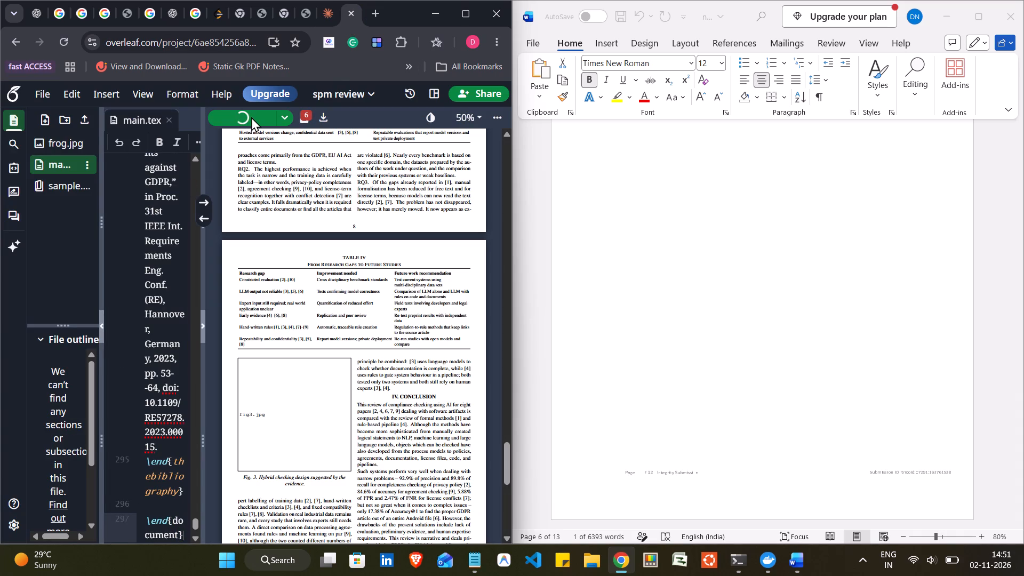
Examine the borders and layout of Tables I to IV, plus Fig. 3, Conclusion and References, in the recompiled PDF.
scroll(416, 331, up, 6)
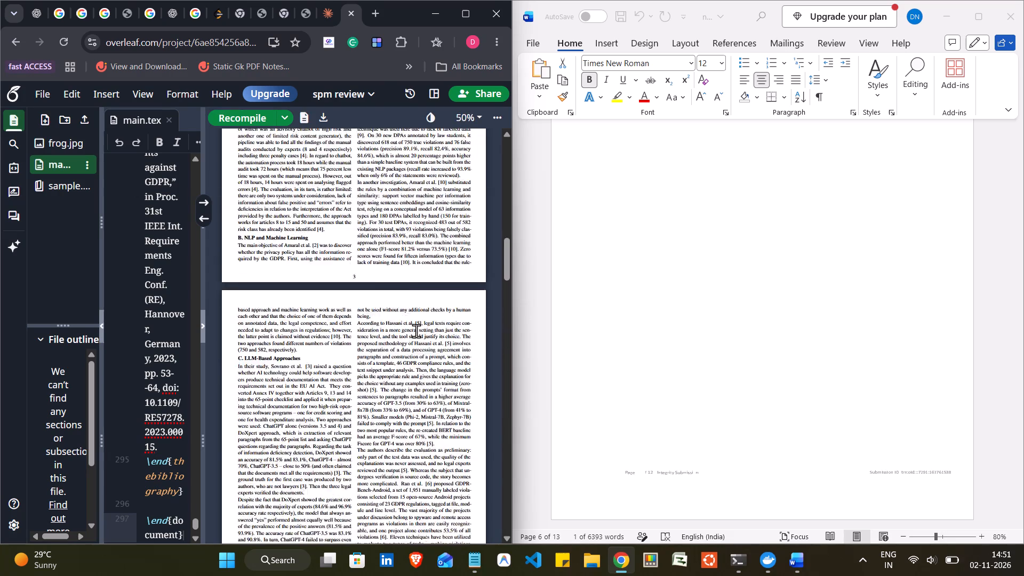
scroll(416, 331, down, 3)
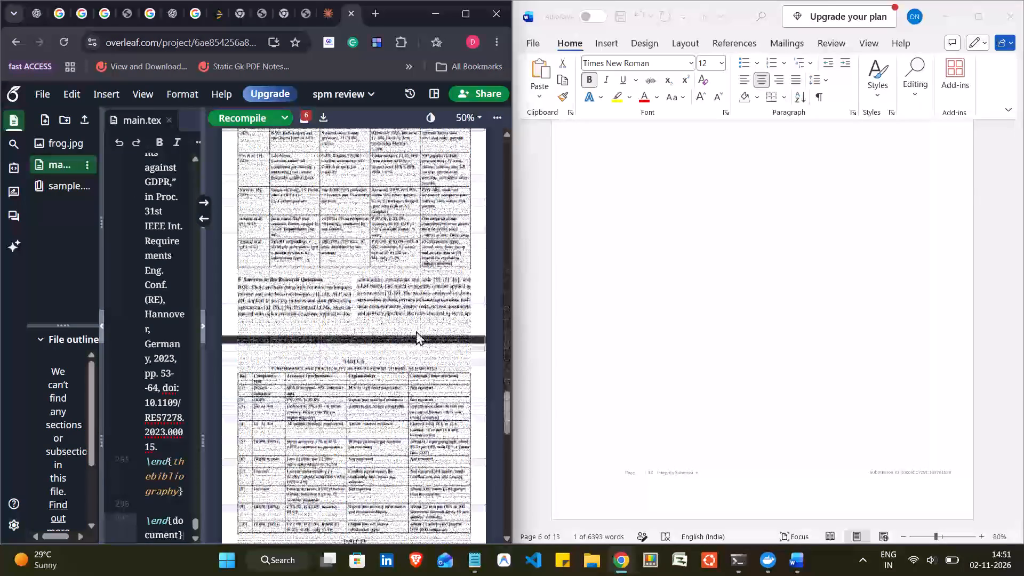
scroll(416, 331, down, 3)
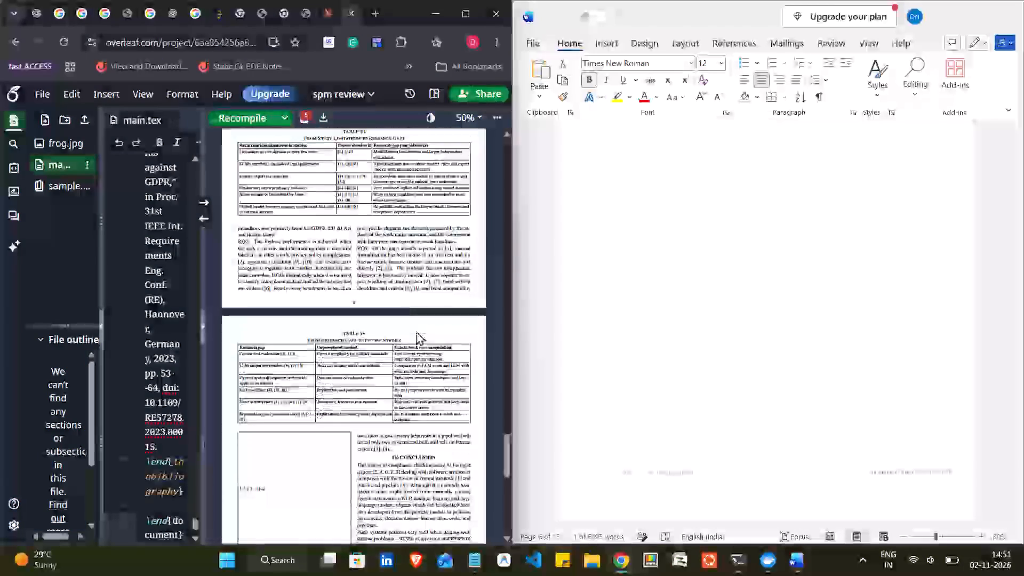
scroll(416, 331, down, 2)
scroll(416, 331, up, 1)
scroll(416, 331, down, 1)
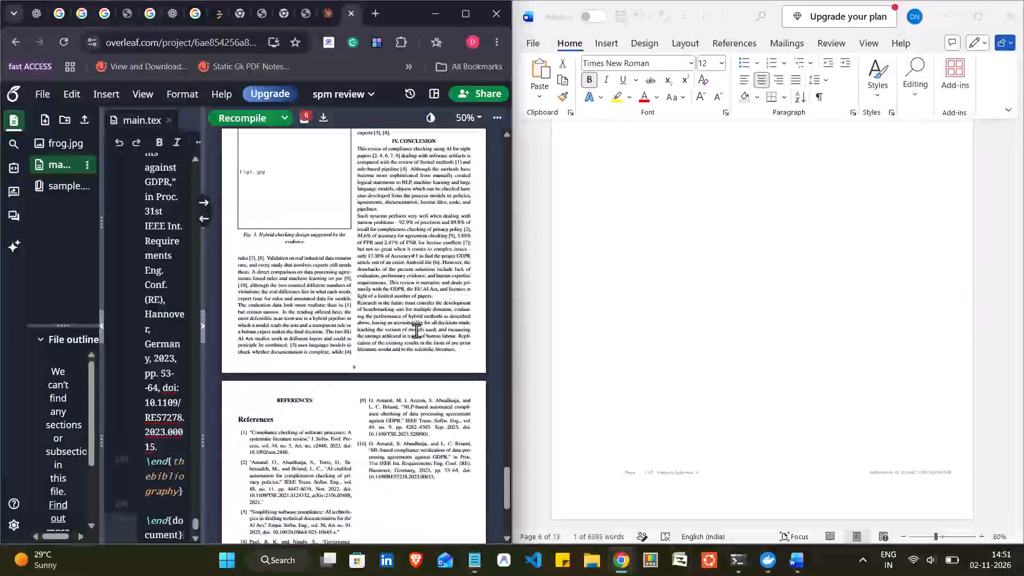
scroll(416, 331, down, 1)
scroll(416, 331, up, 5)
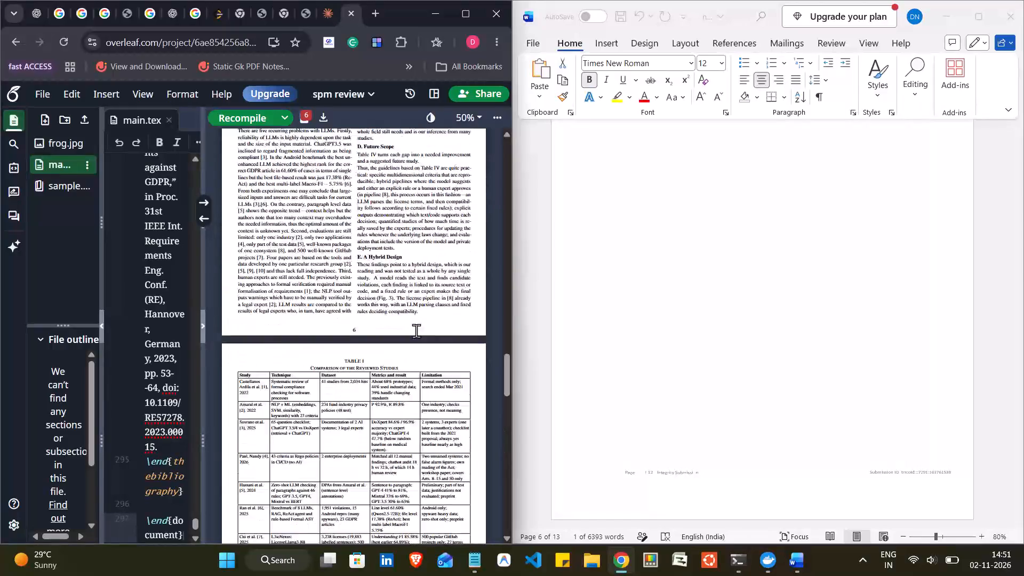
Compare the recompiled PDF's title, abstract, introduction and Fig. 1 and Fig. 2 pages with the Word original's text and tables.
scroll(416, 331, up, 2)
scroll(416, 331, down, 1)
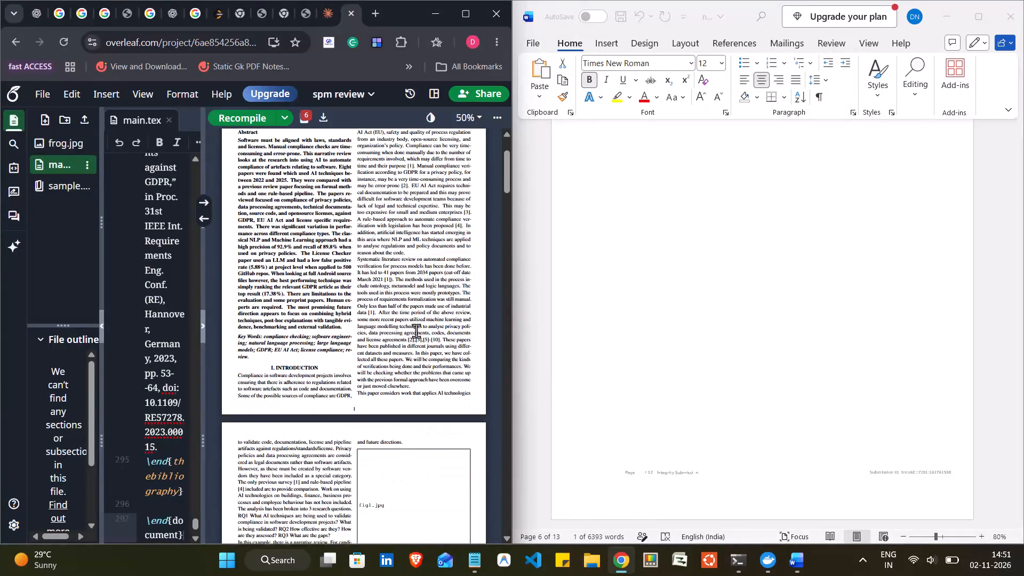
scroll(691, 307, up, 9)
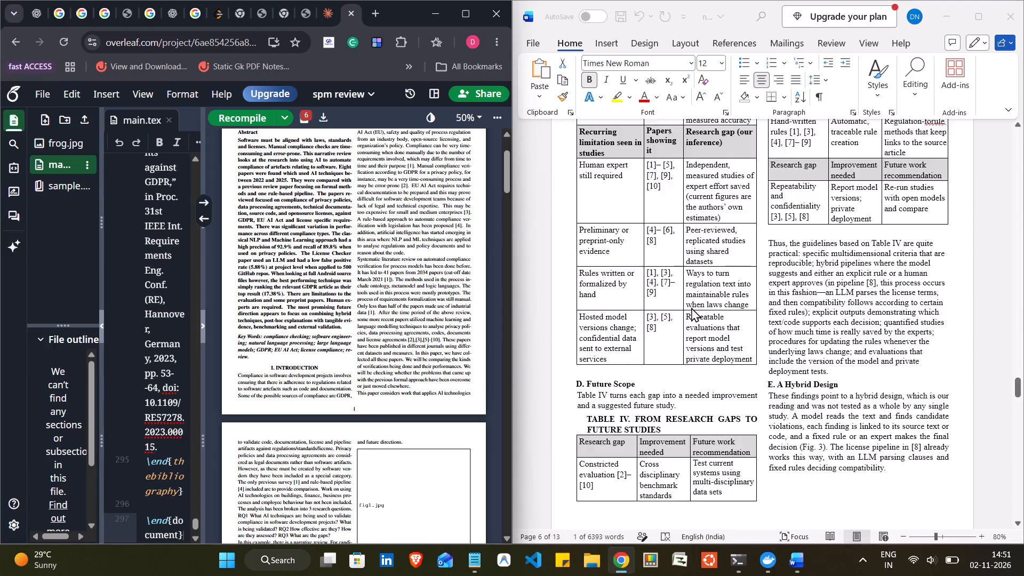
scroll(691, 307, up, 2)
scroll(368, 338, up, 3)
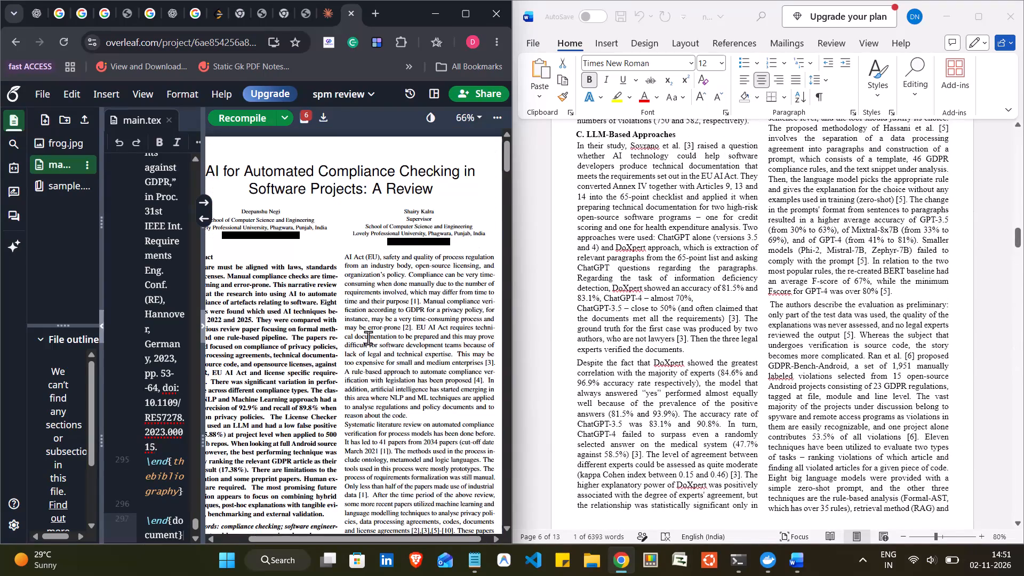
scroll(368, 338, right, 1)
scroll(368, 338, down, 5)
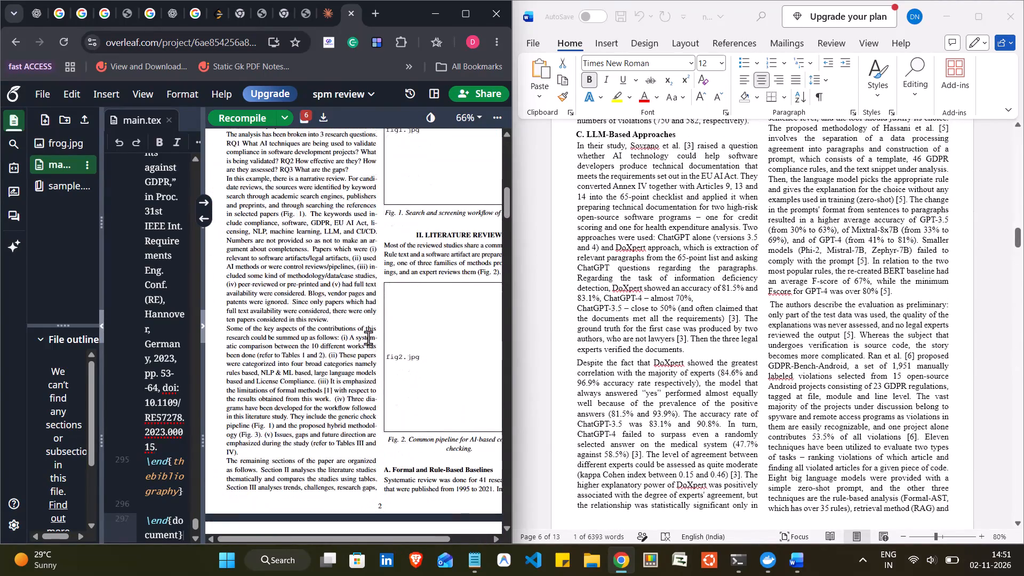
scroll(368, 338, left, 1)
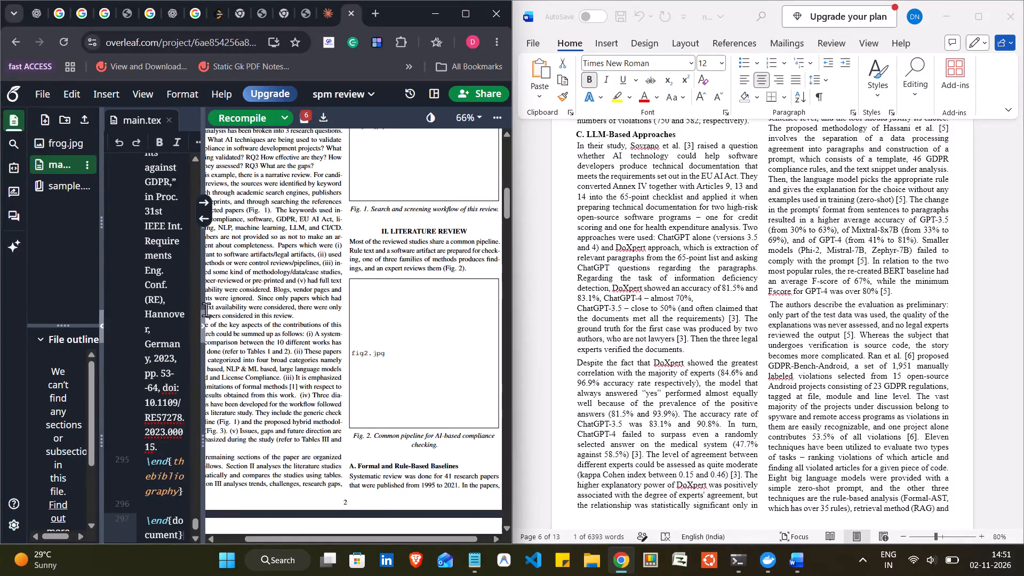
Narrow the code editor to widen the PDF preview so the paper's first page fits at full width.
drag(204, 305, 132, 301)
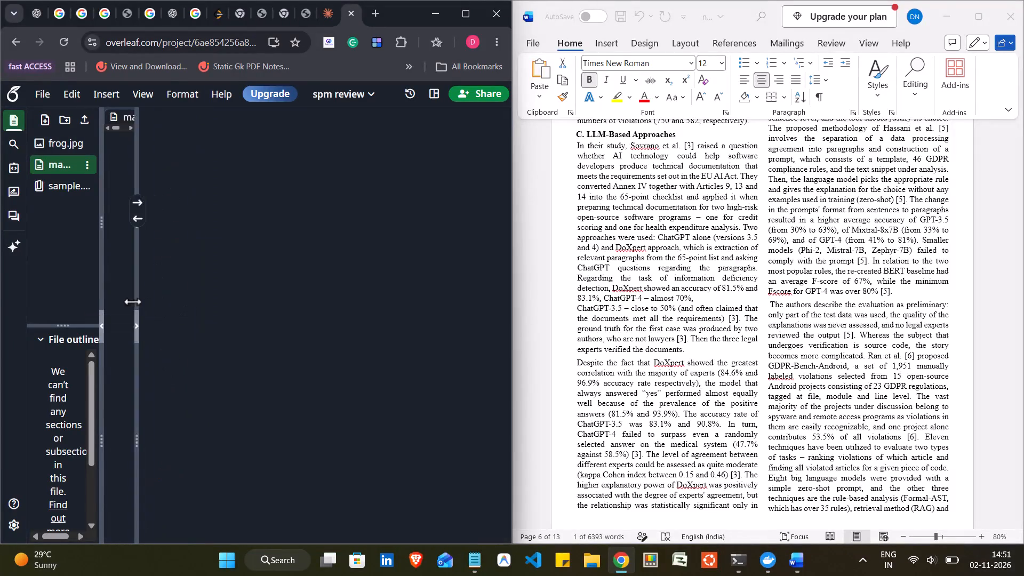
drag(132, 301, 124, 300)
scroll(293, 303, up, 6)
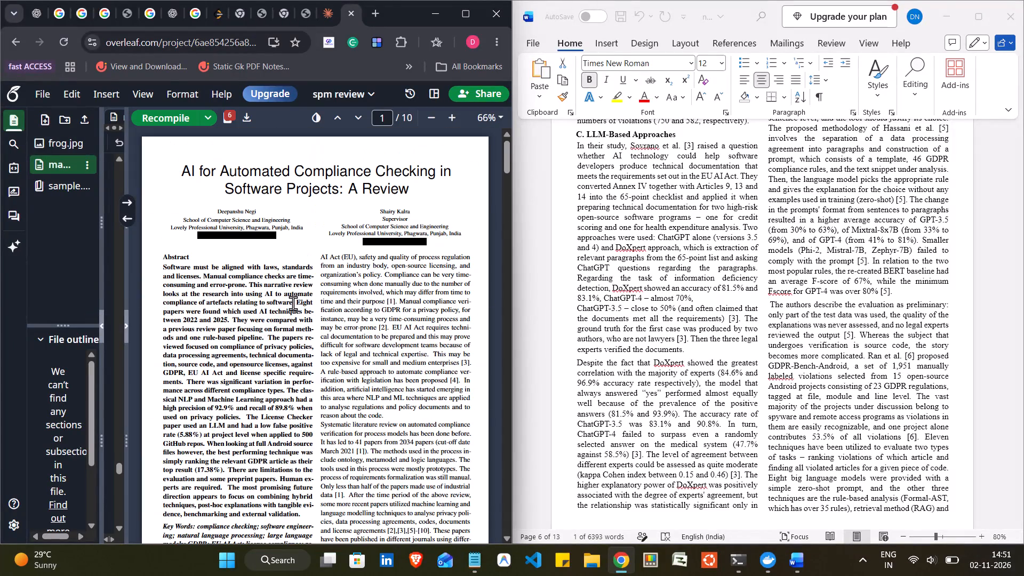
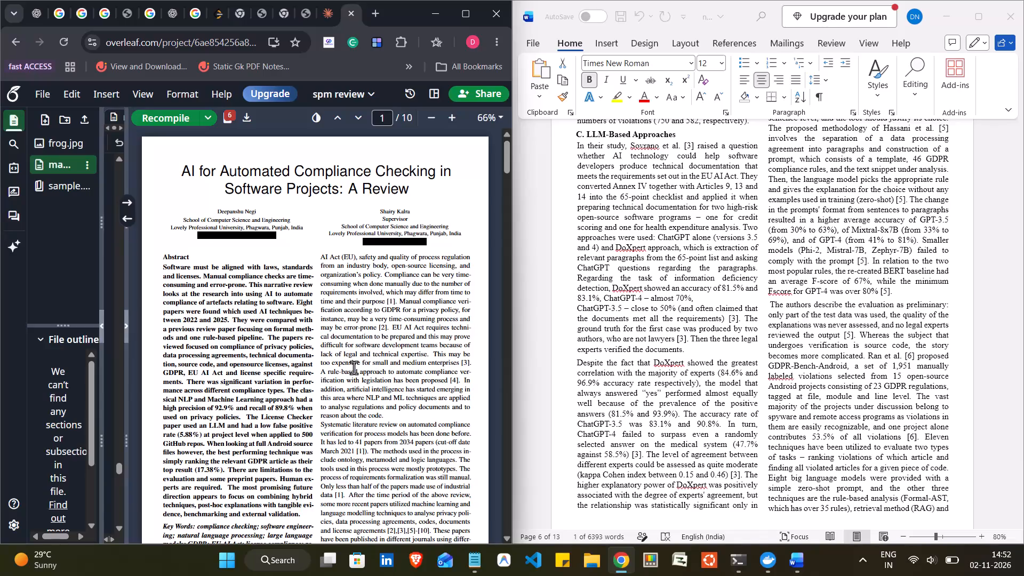
Review the recompiled PDF from the first page through the figures, literature review sections and Table I to the References.
scroll(354, 367, down, 1)
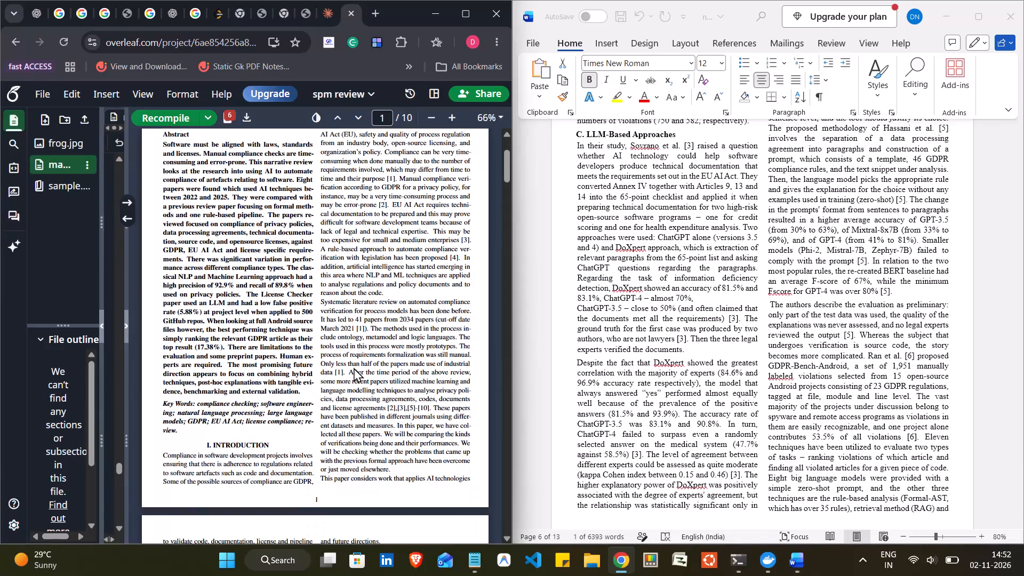
scroll(706, 334, up, 1)
scroll(706, 334, down, 1)
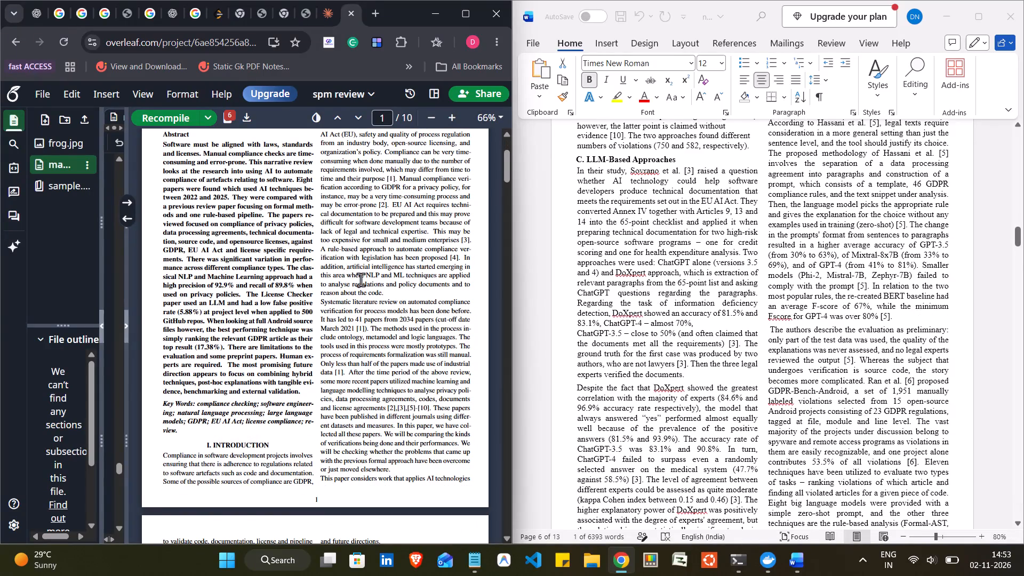
scroll(361, 279, up, 2)
scroll(361, 279, down, 3)
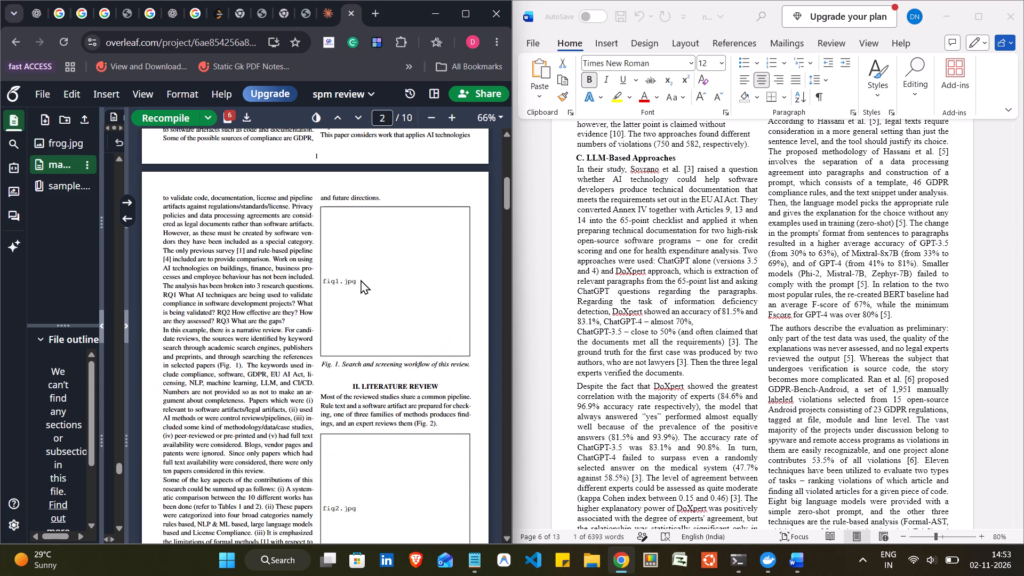
scroll(361, 279, down, 4)
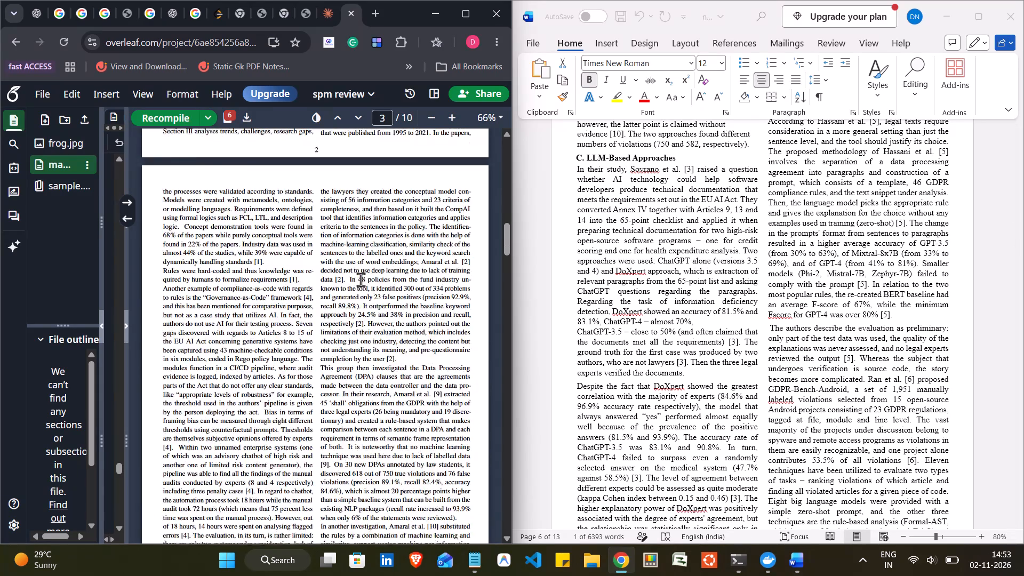
scroll(361, 279, down, 9)
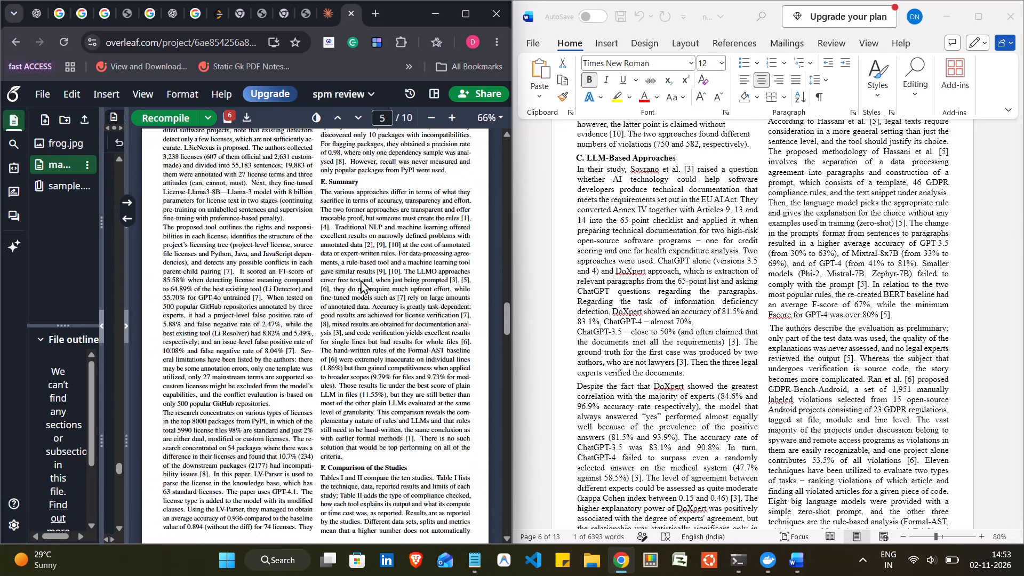
scroll(361, 279, down, 7)
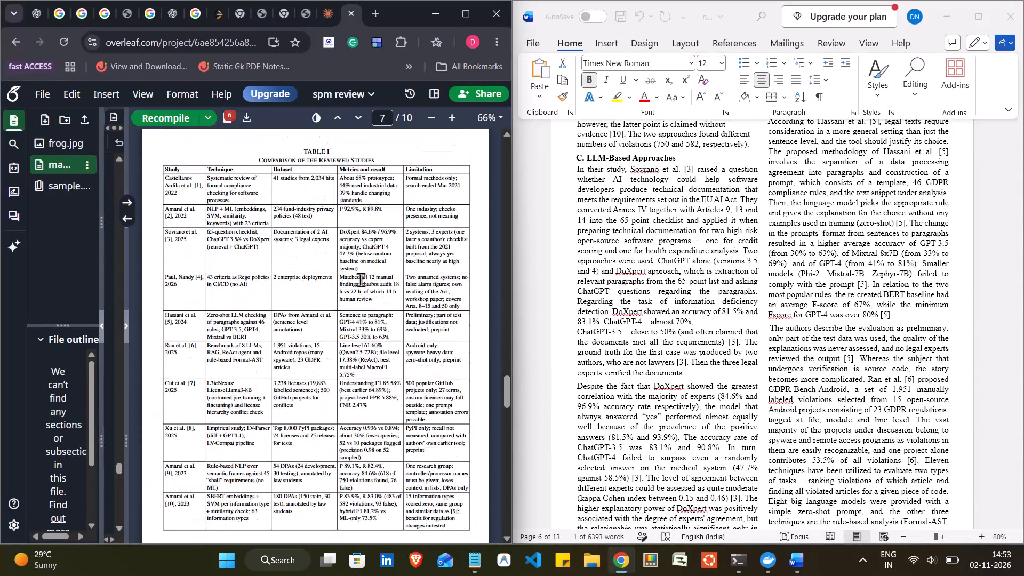
scroll(361, 279, down, 1)
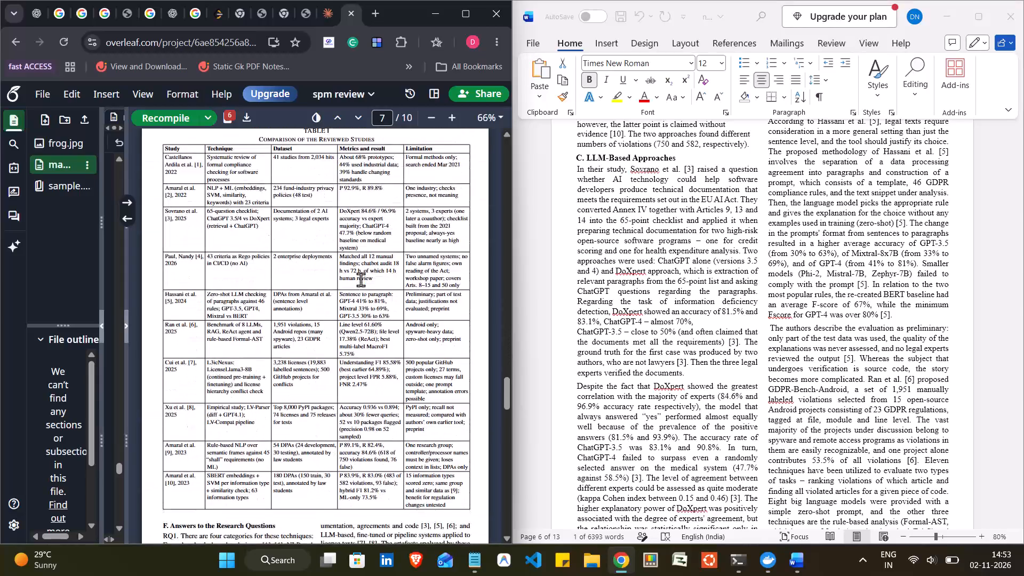
Review the recompiled PDF from Table I through Table II to the References on the last page.
scroll(361, 279, down, 3)
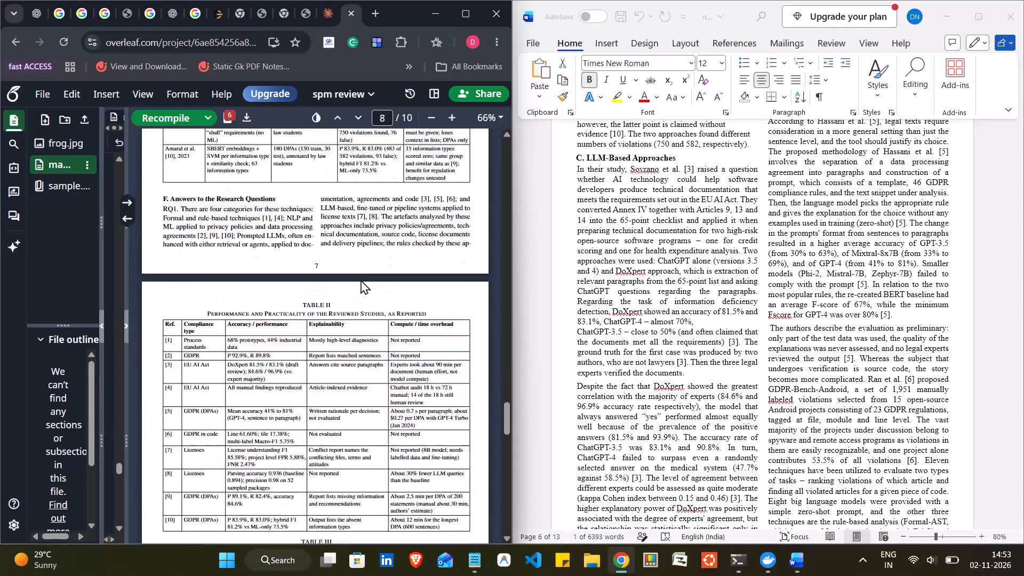
scroll(361, 279, down, 5)
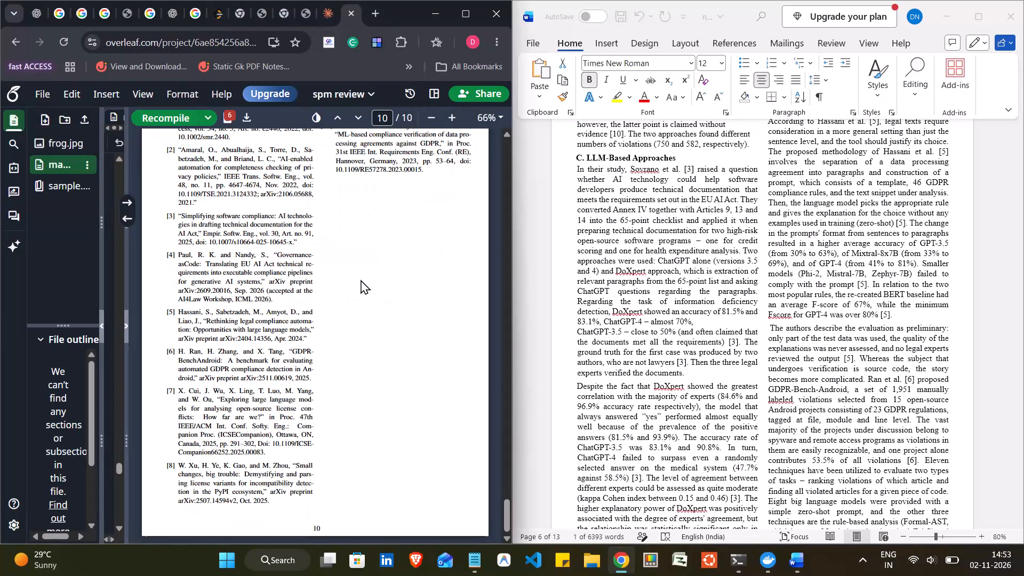
Toggle the system's Energy saver setting.
click(919, 549)
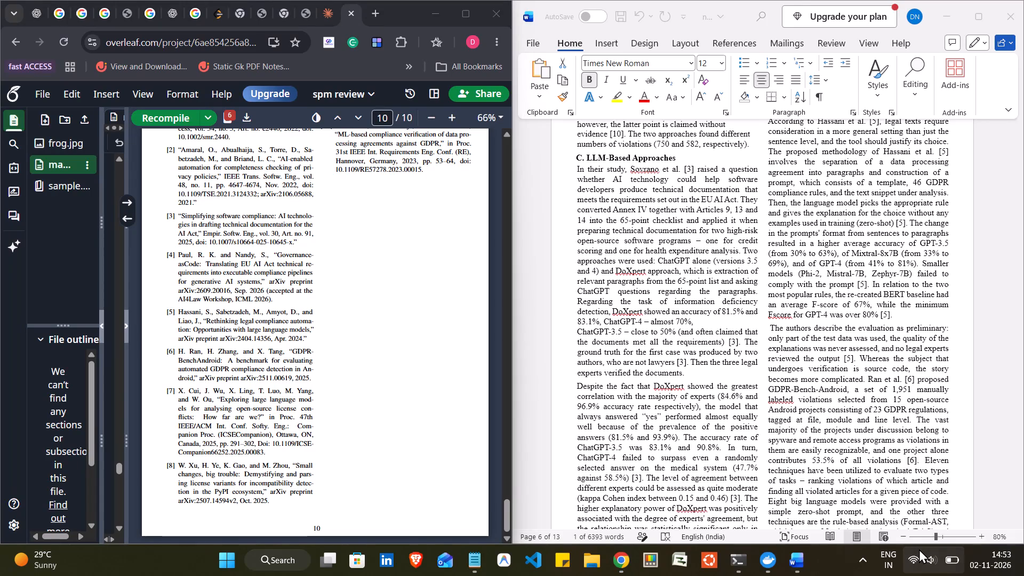
click(845, 377)
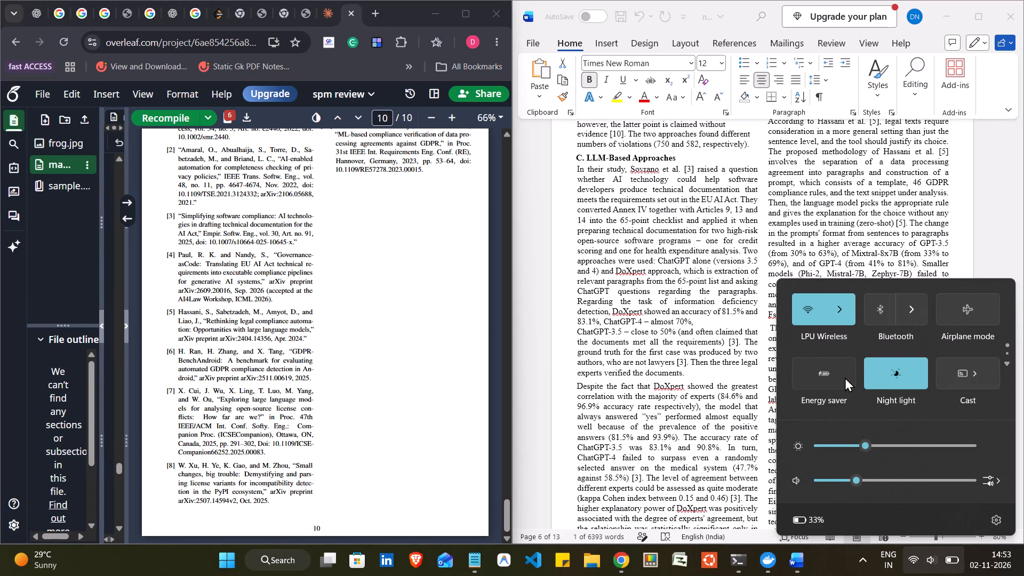
click(357, 329)
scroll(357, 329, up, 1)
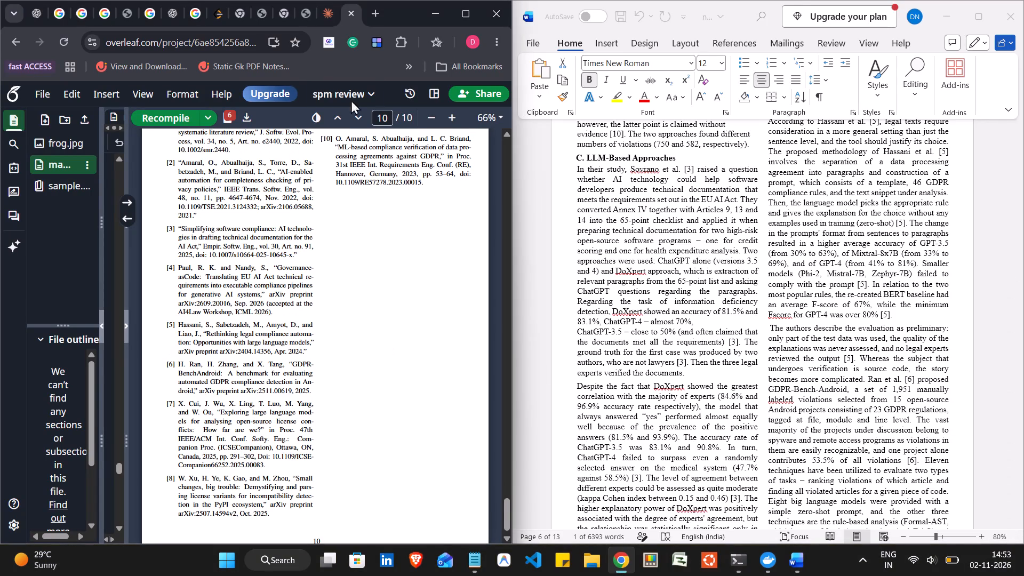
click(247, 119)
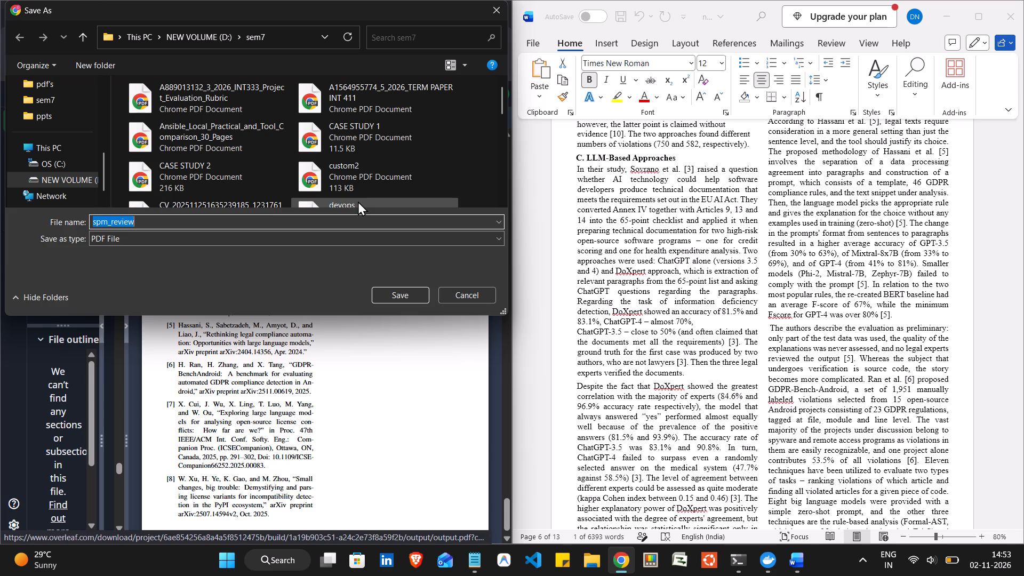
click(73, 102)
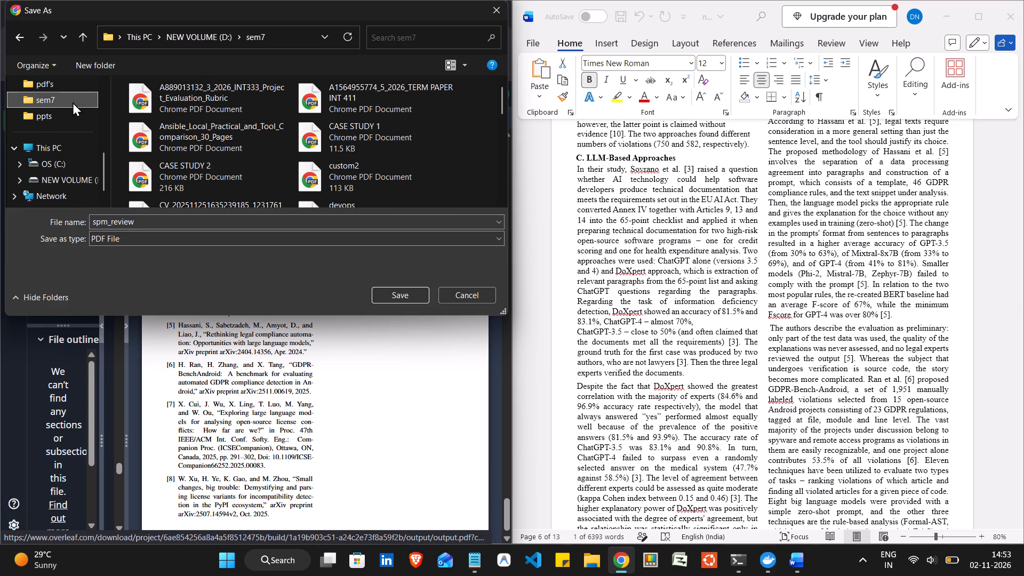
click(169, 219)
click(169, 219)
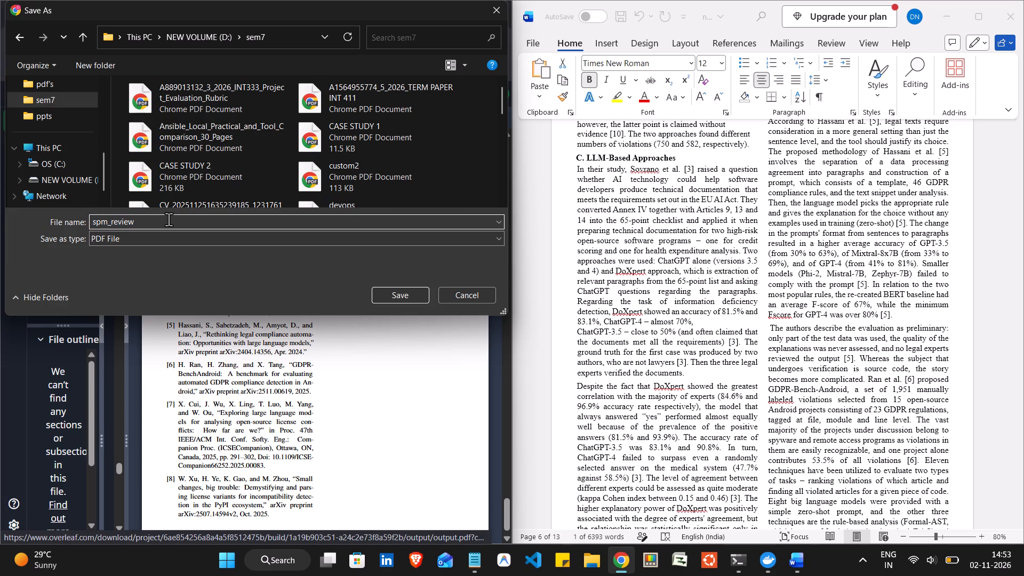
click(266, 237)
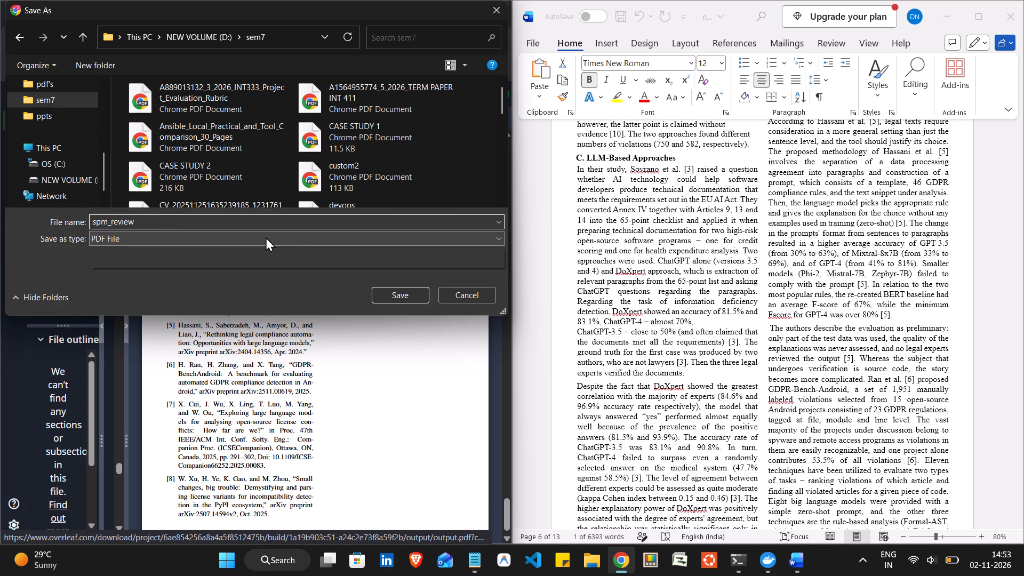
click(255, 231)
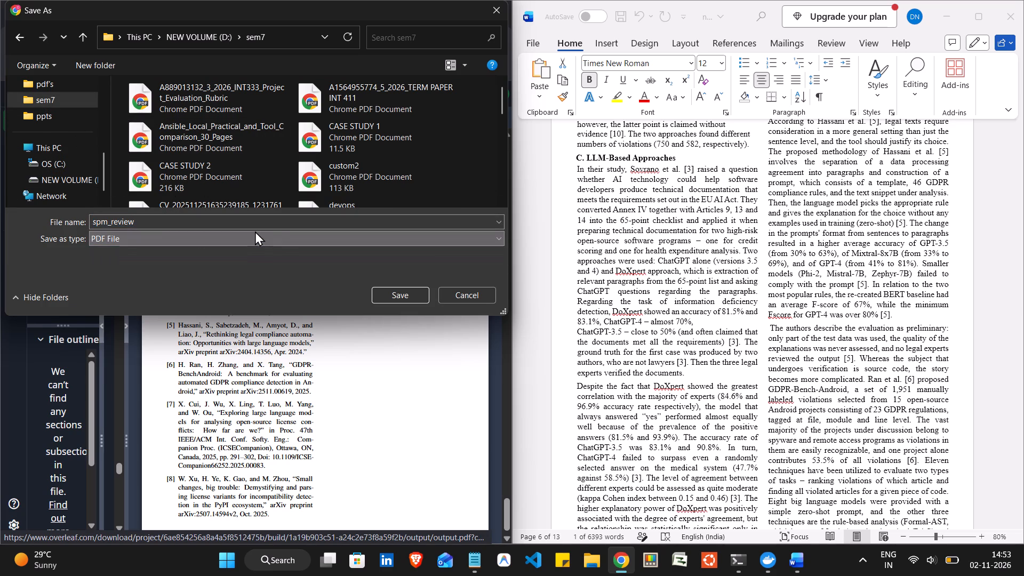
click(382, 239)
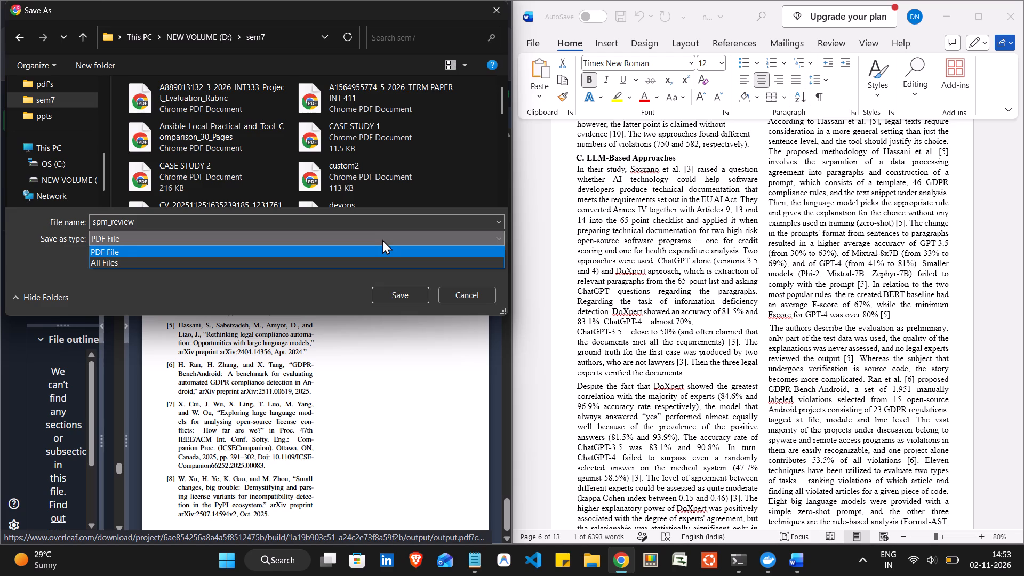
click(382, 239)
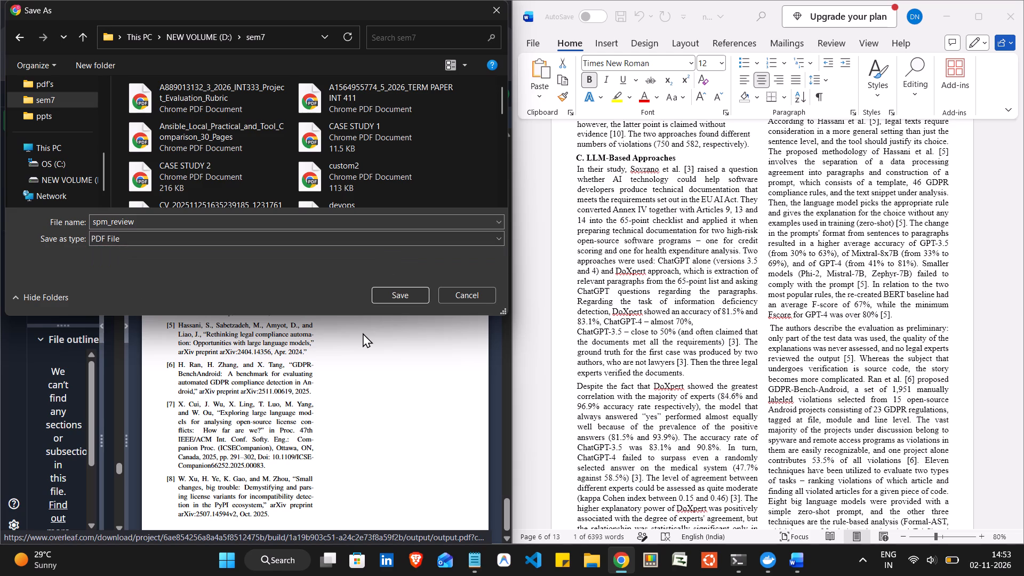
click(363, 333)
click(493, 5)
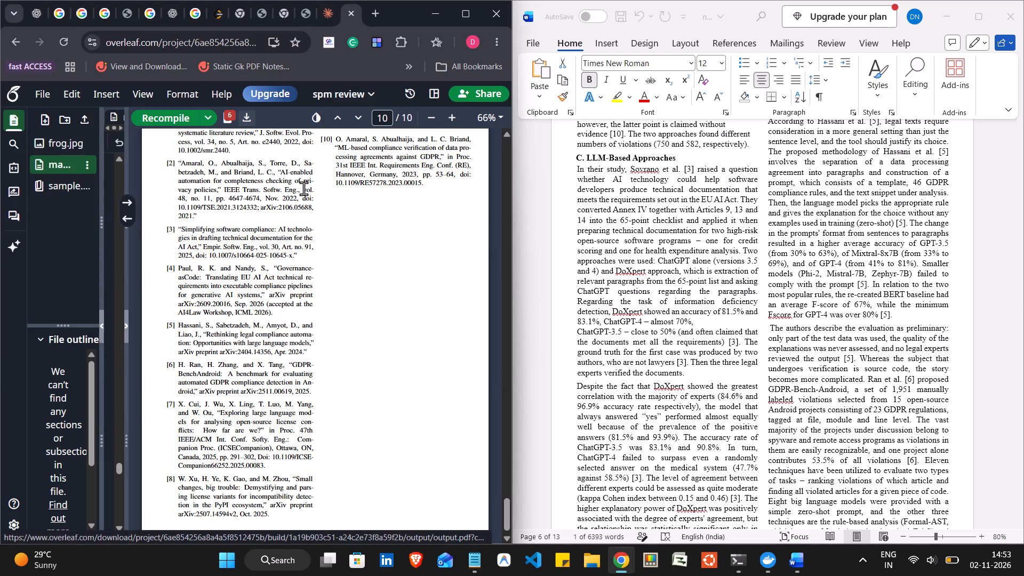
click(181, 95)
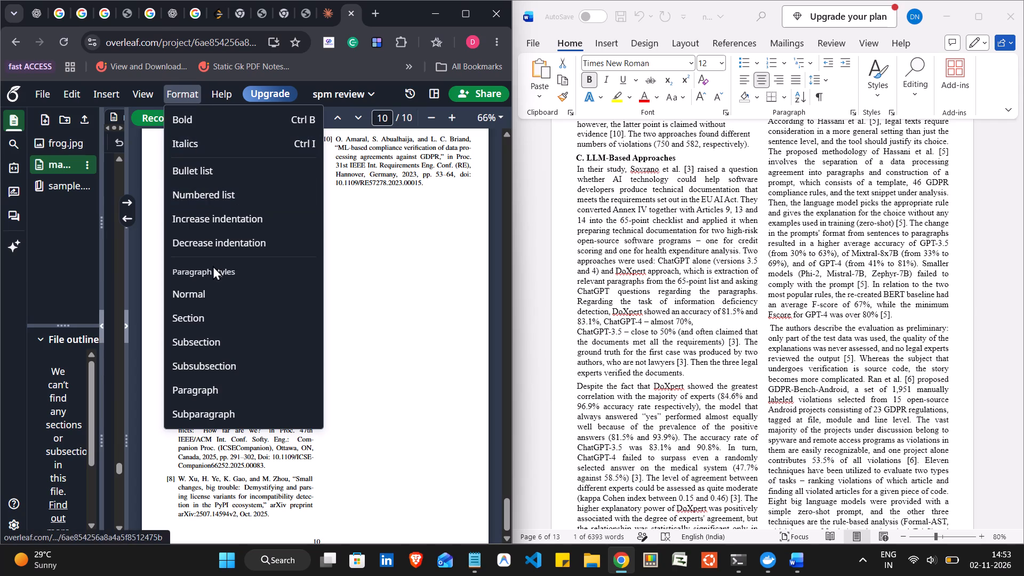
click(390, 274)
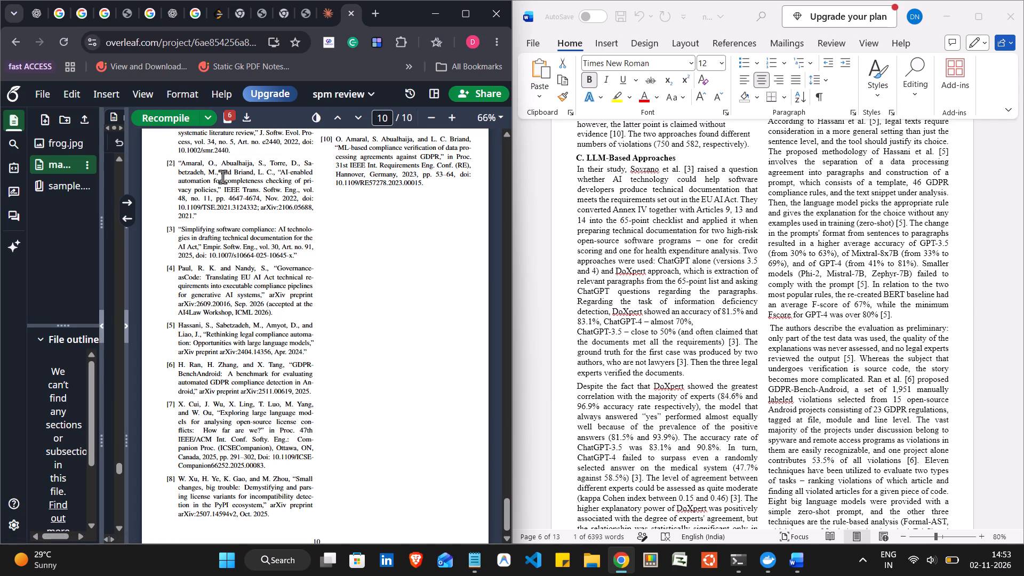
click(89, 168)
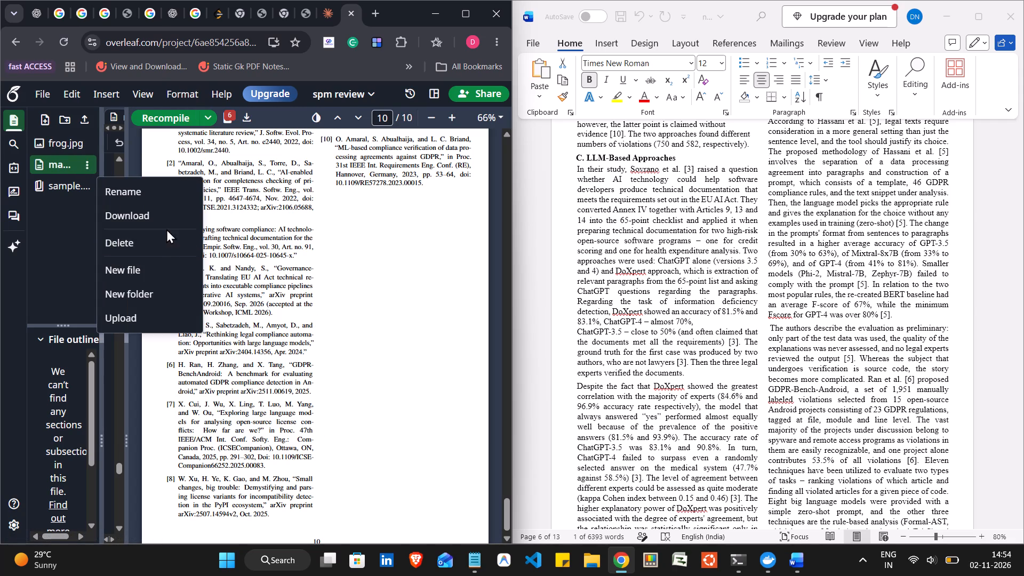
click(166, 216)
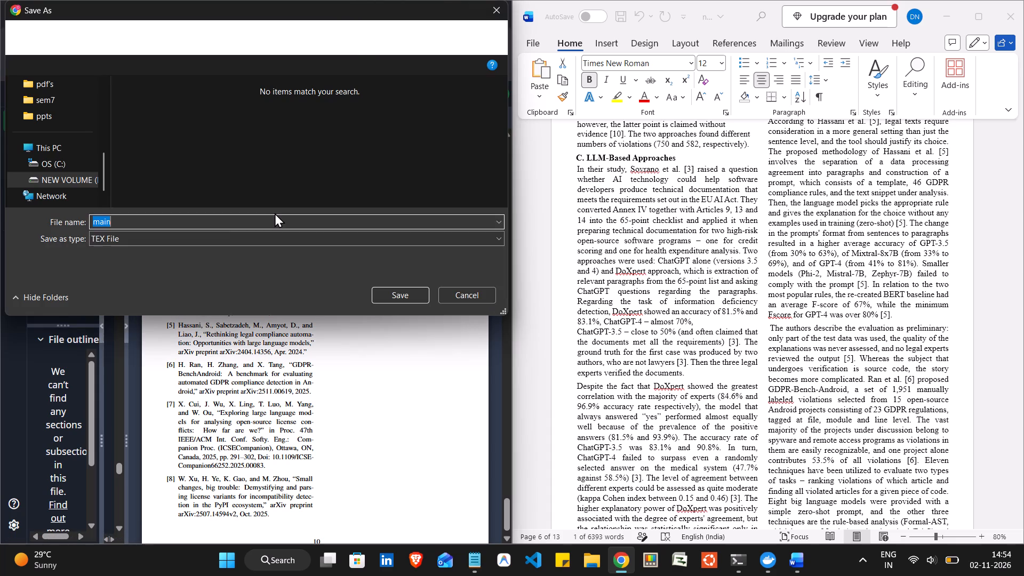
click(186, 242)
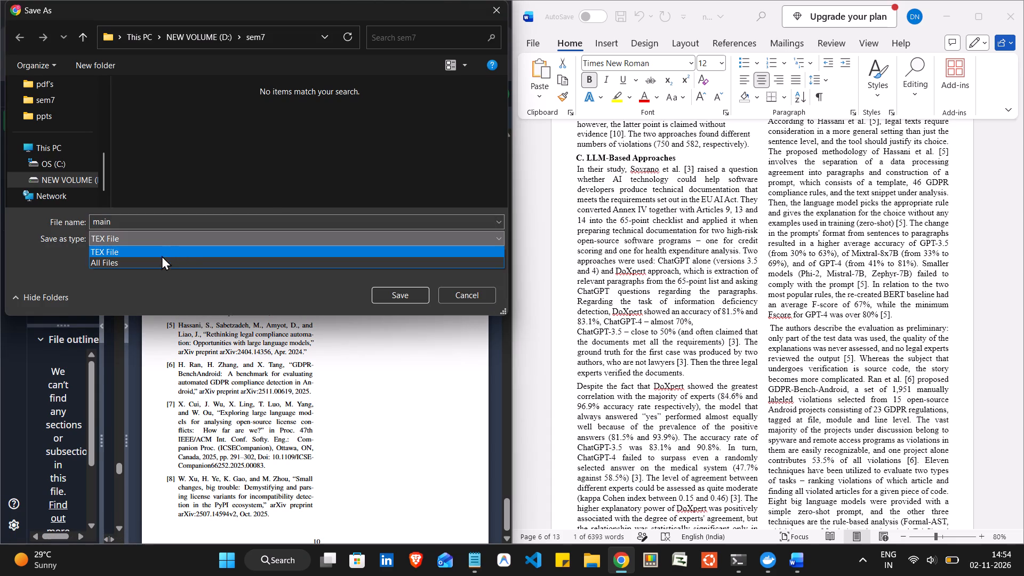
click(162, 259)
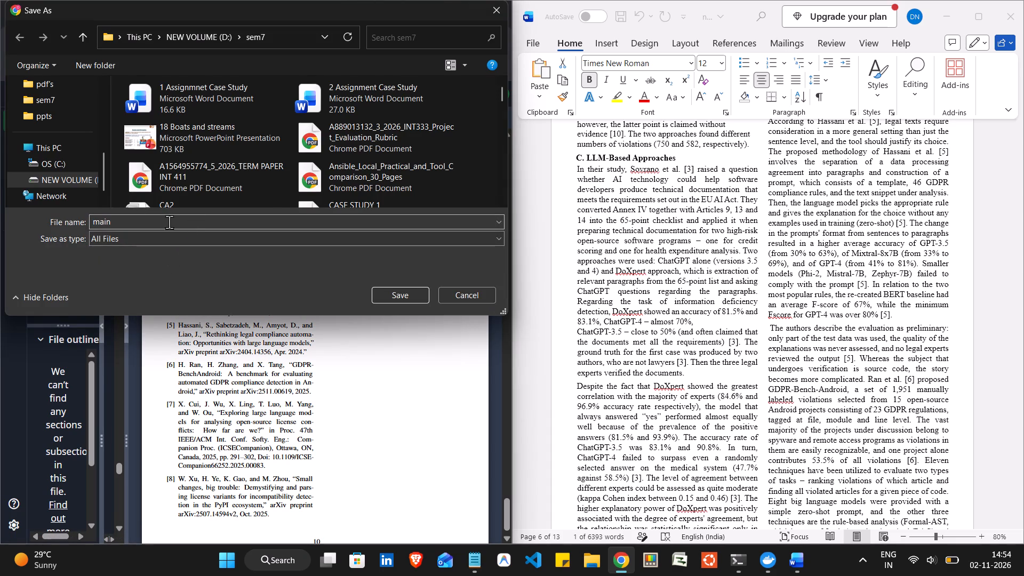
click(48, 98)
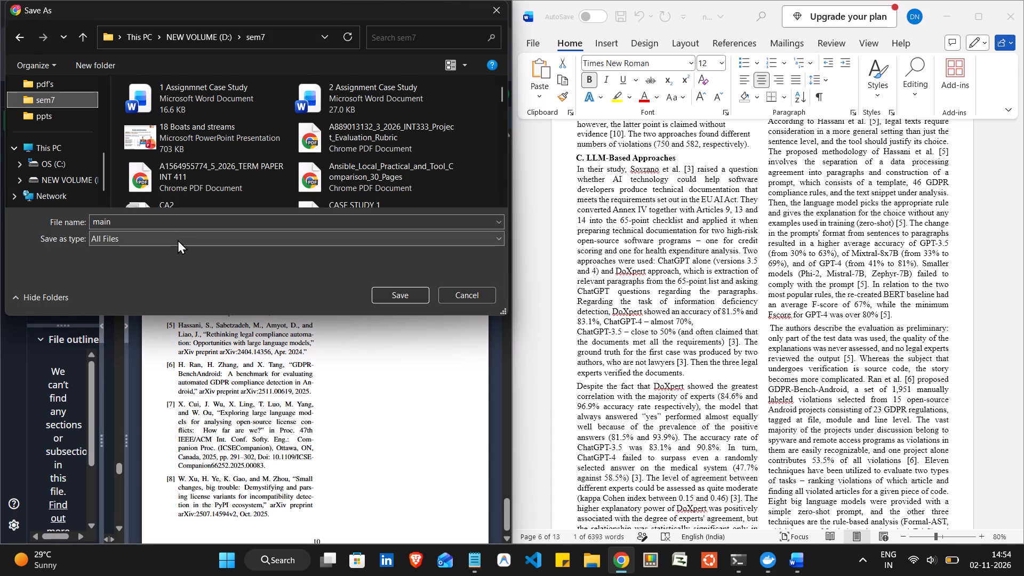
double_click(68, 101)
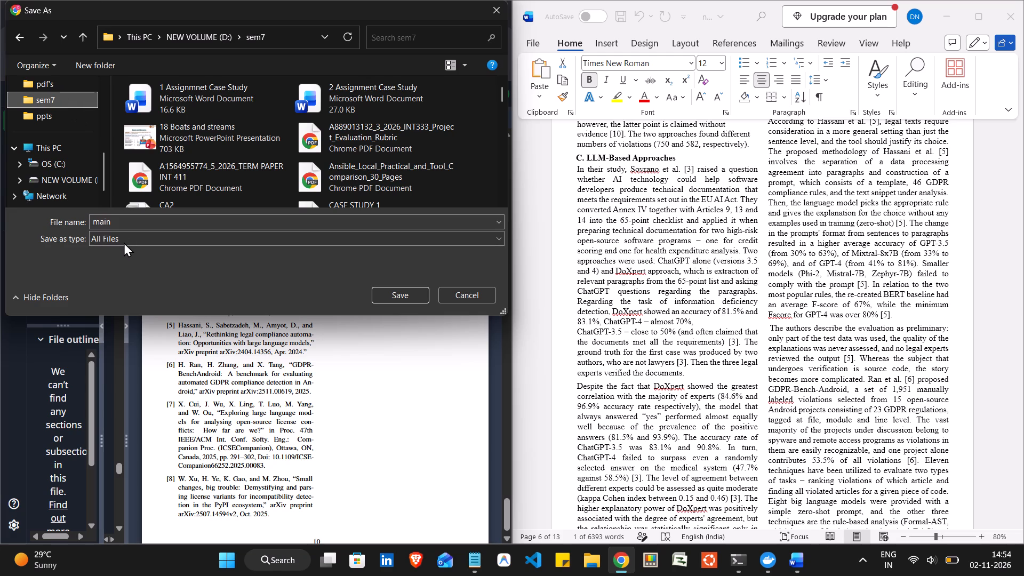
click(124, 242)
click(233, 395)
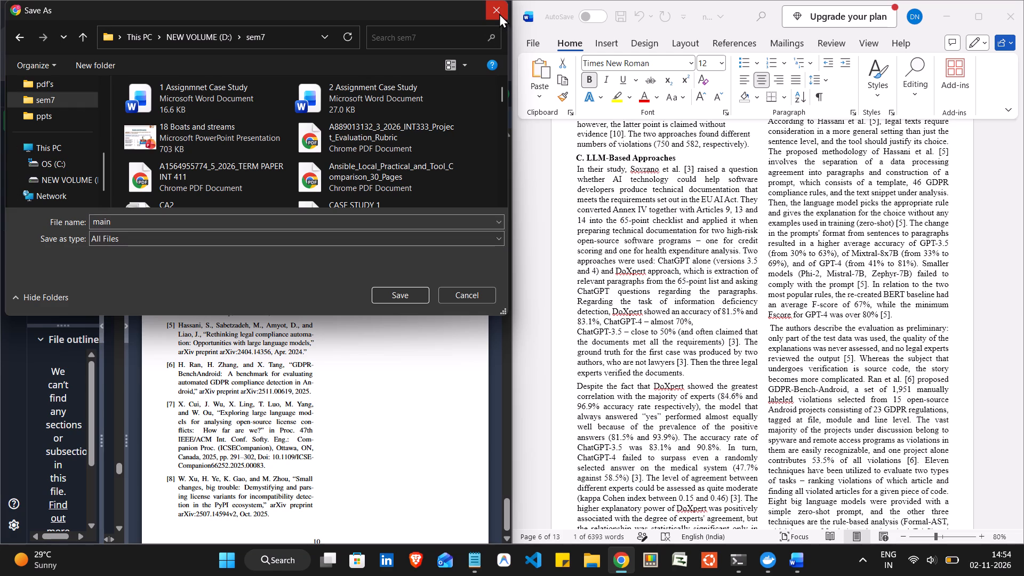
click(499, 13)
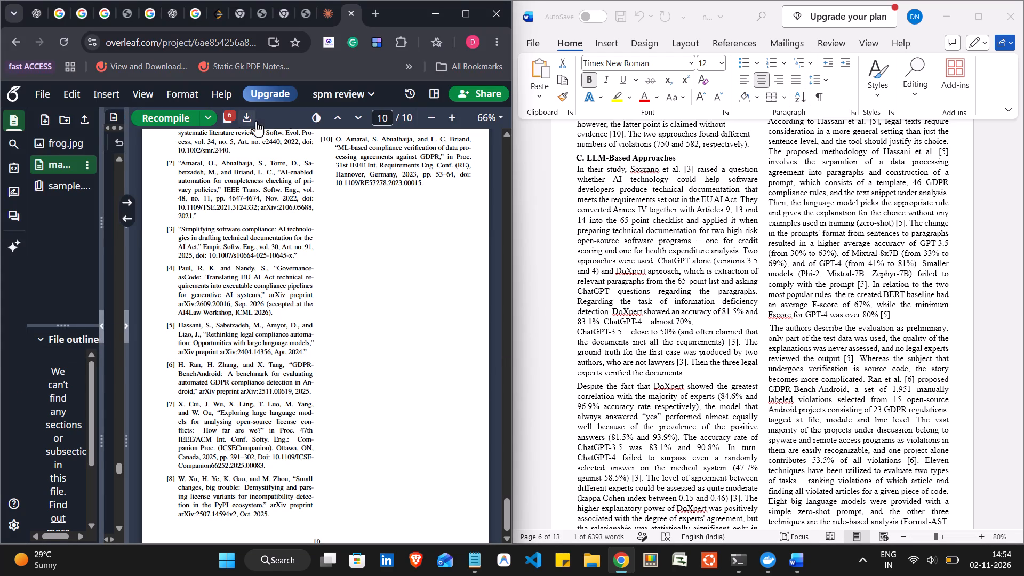
Download the compiled paper as the PDF file spm_review into the sem7 folder on D: and open the downloaded file.
click(248, 120)
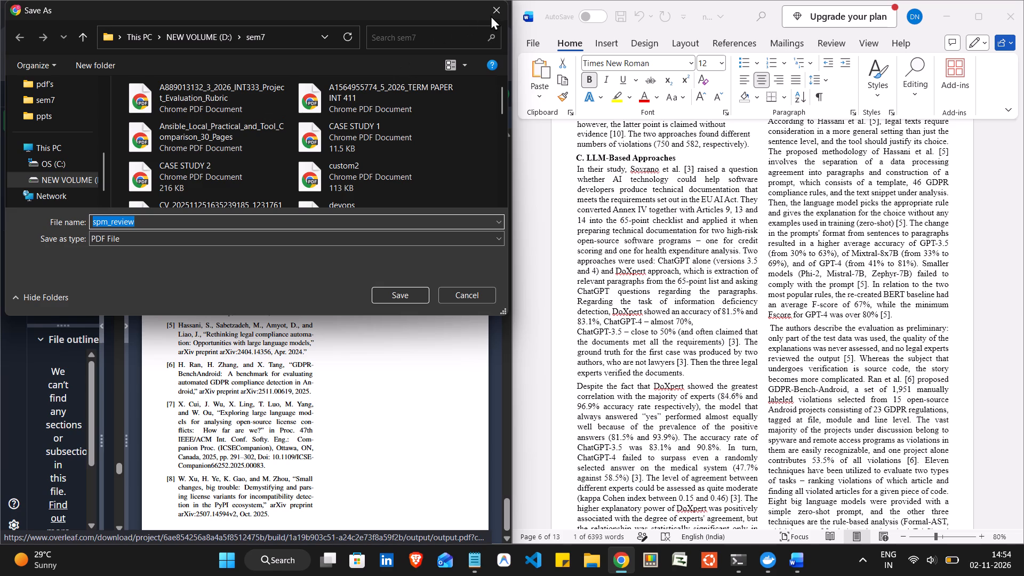
click(499, 10)
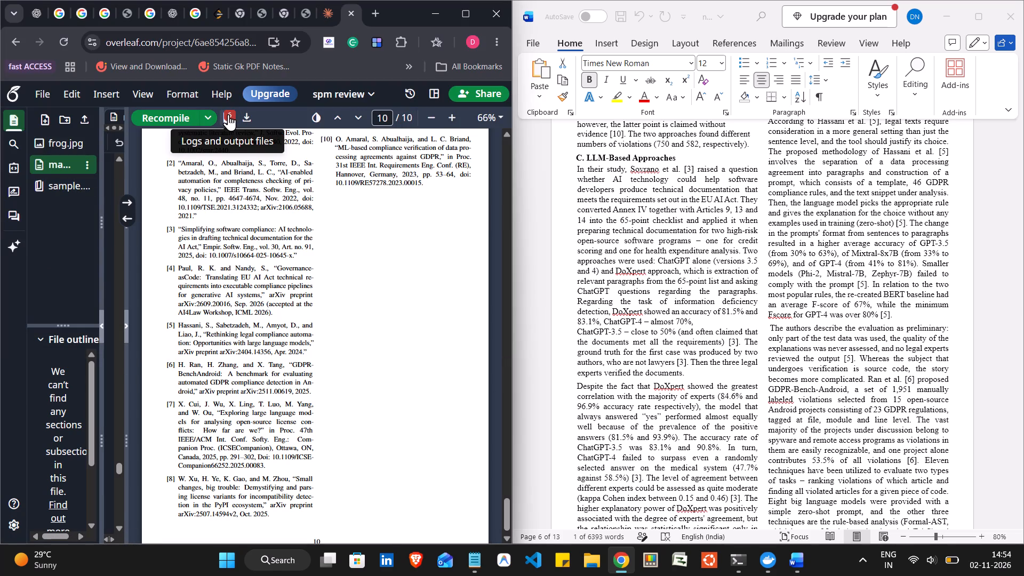
click(249, 120)
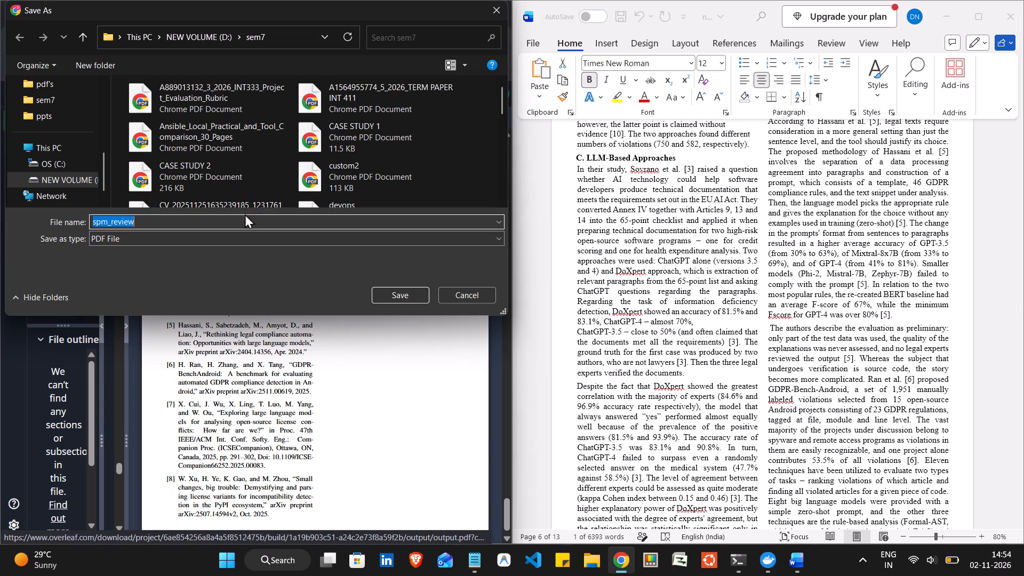
click(209, 238)
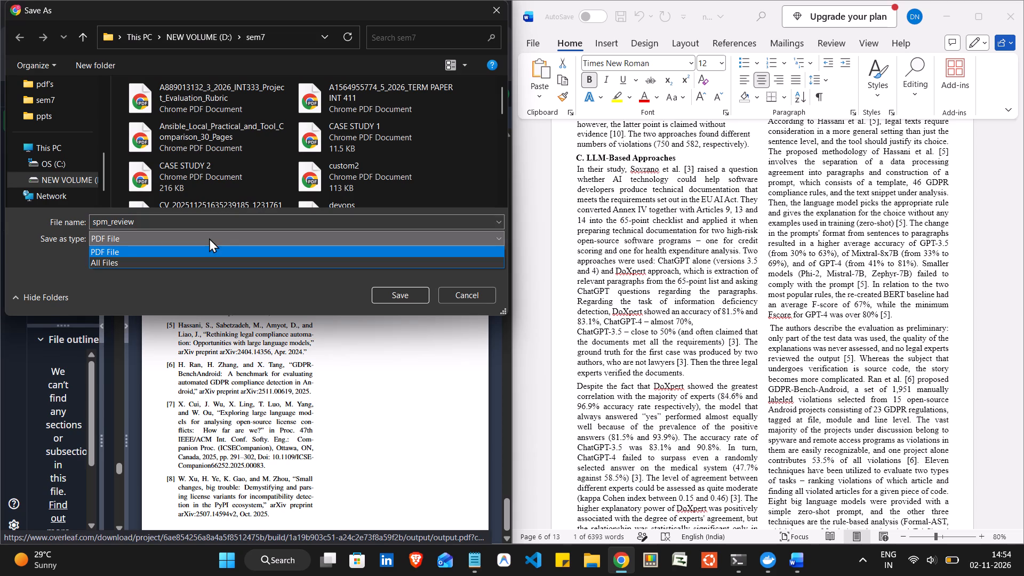
click(231, 220)
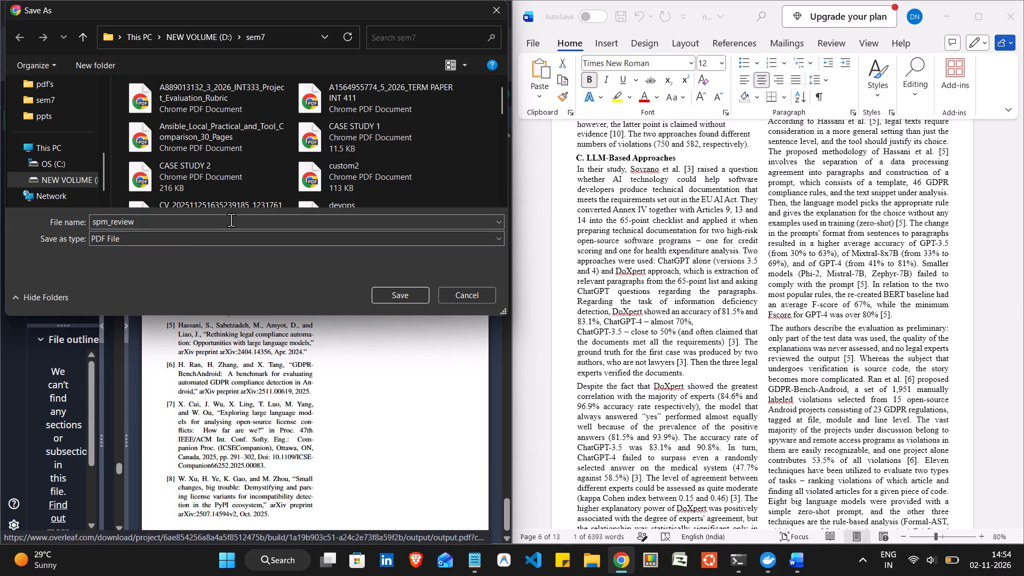
click(78, 96)
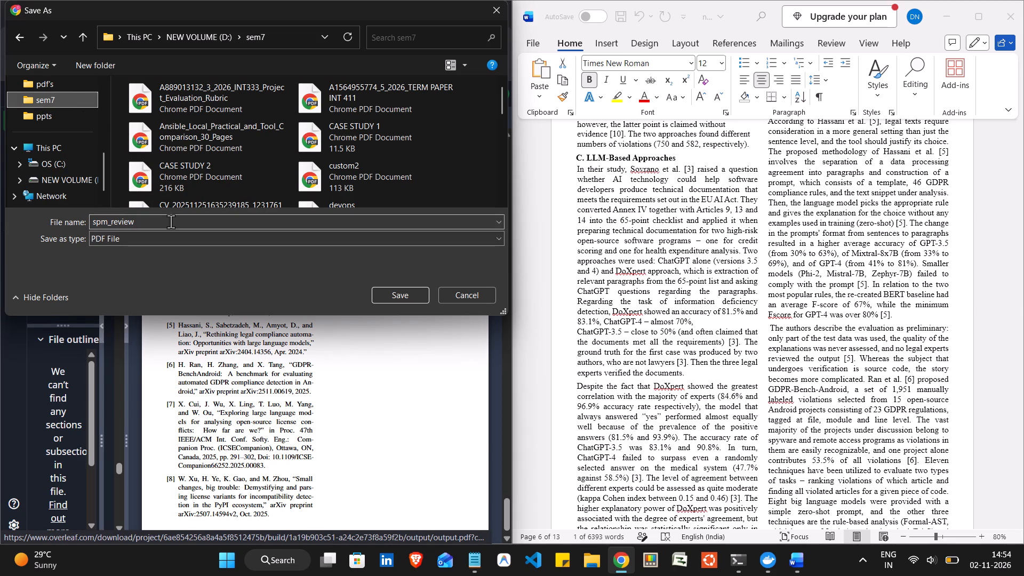
click(381, 292)
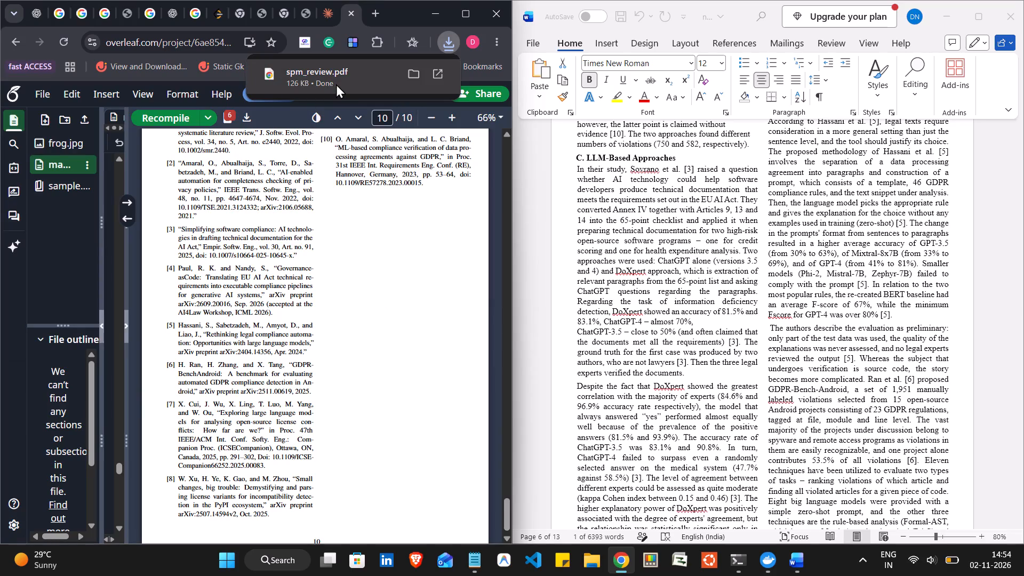
click(441, 73)
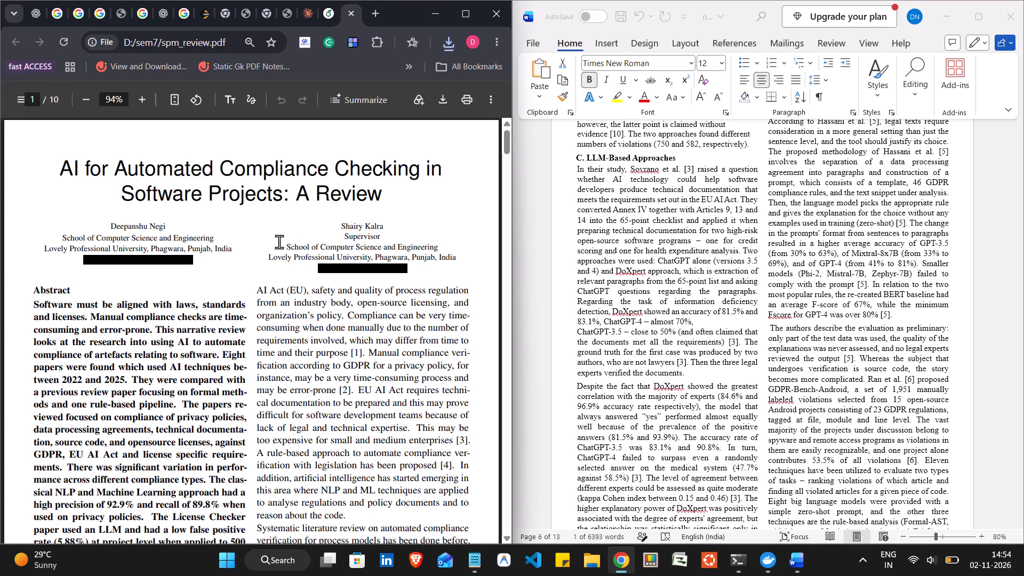
Open the spm_review PDF from the sem7 folder in Word, just this once, converting it to a Word document.
click(585, 559)
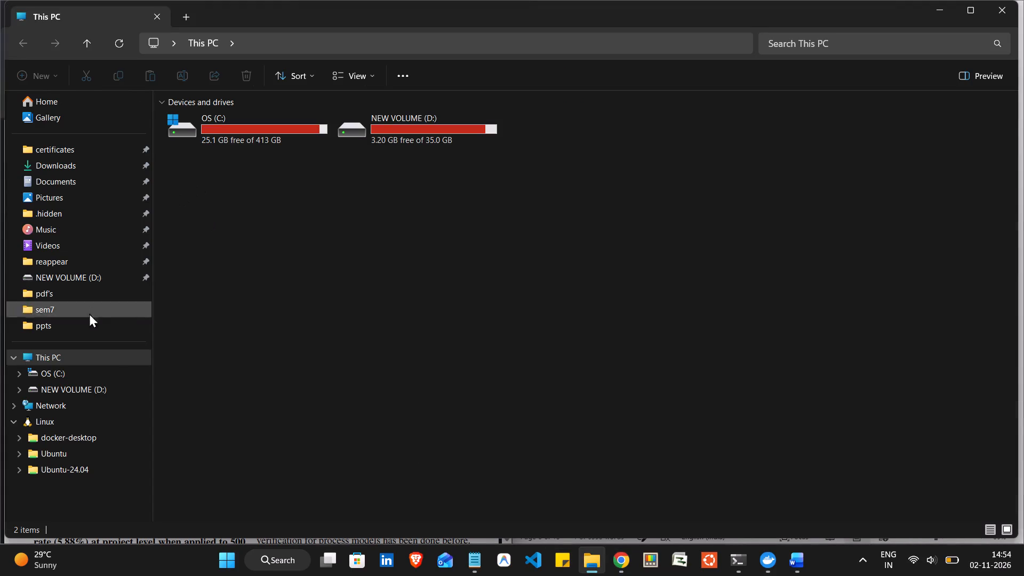
click(92, 308)
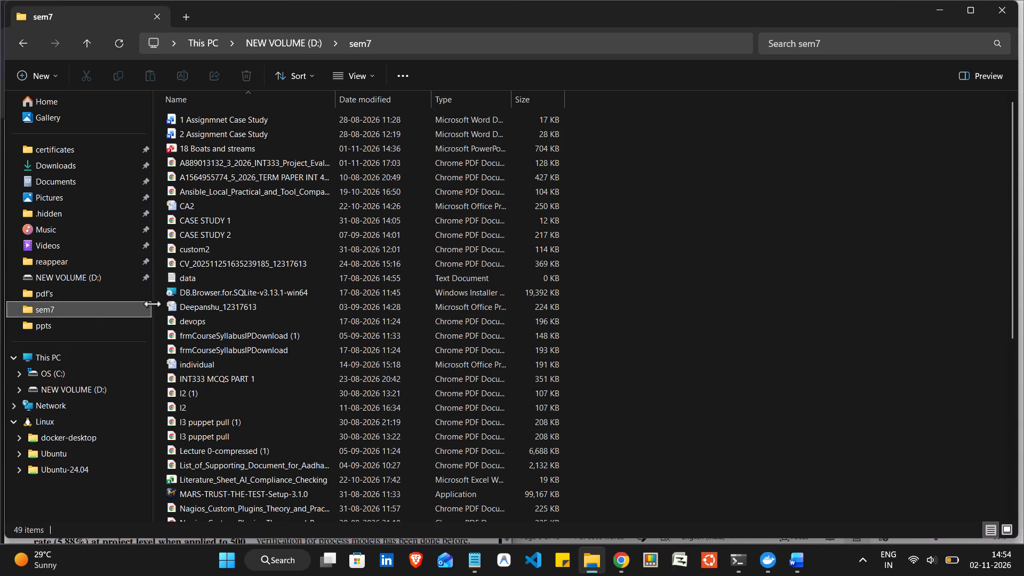
scroll(303, 363, down, 2)
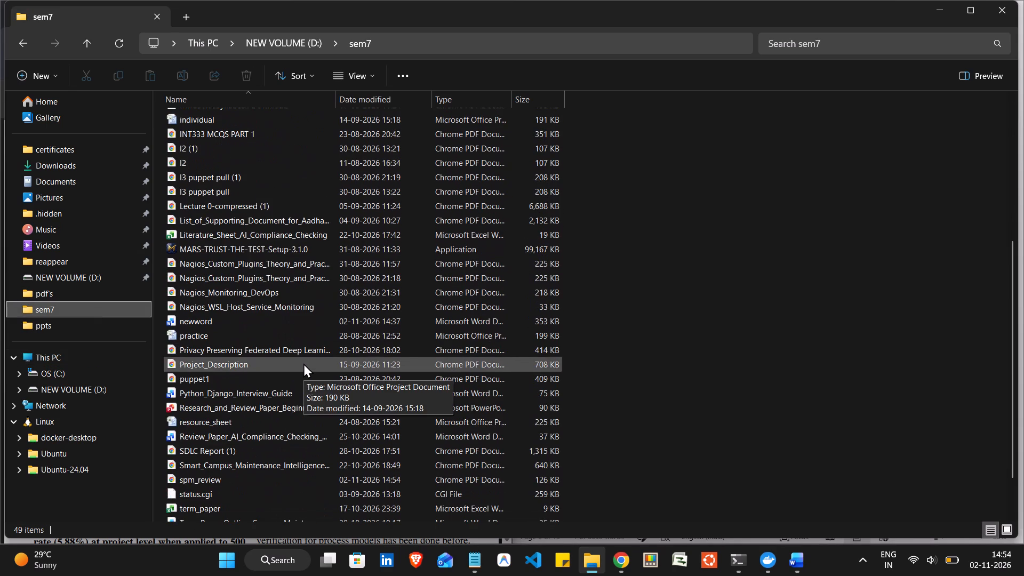
scroll(251, 368, down, 2)
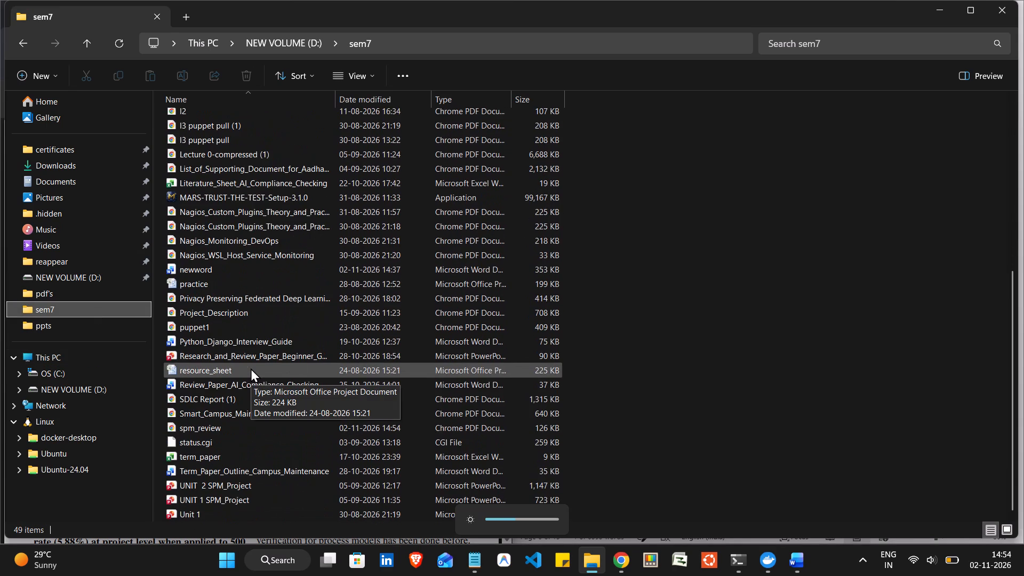
scroll(251, 368, down, 1)
scroll(251, 368, up, 1)
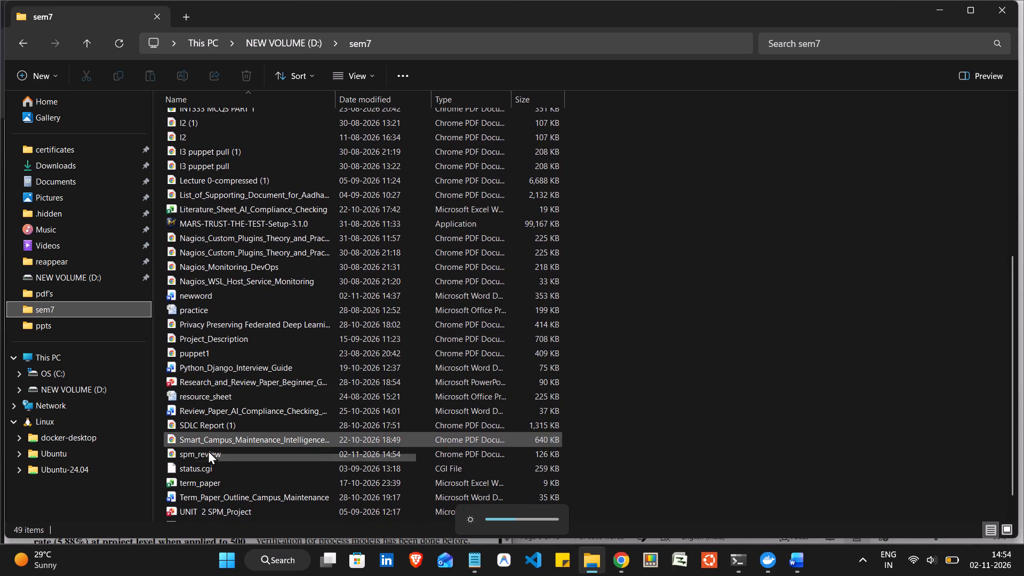
right_click(208, 450)
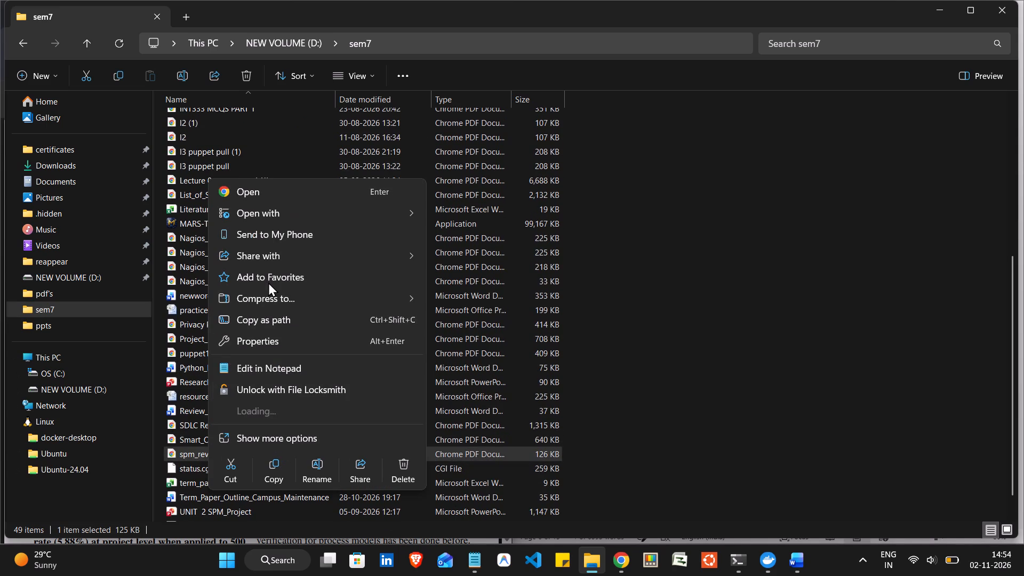
click(279, 213)
click(550, 382)
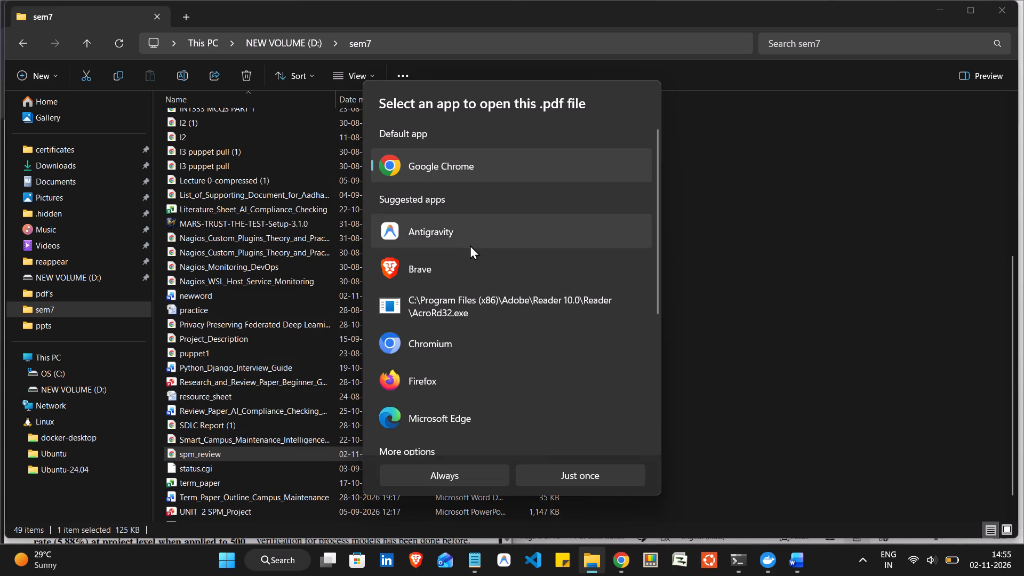
scroll(466, 249, down, 2)
click(437, 356)
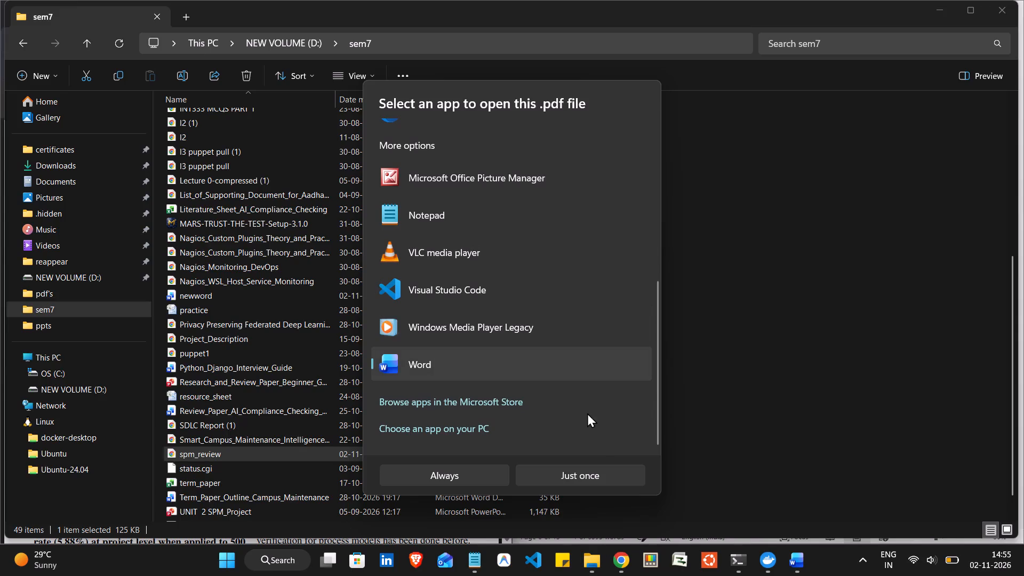
click(580, 469)
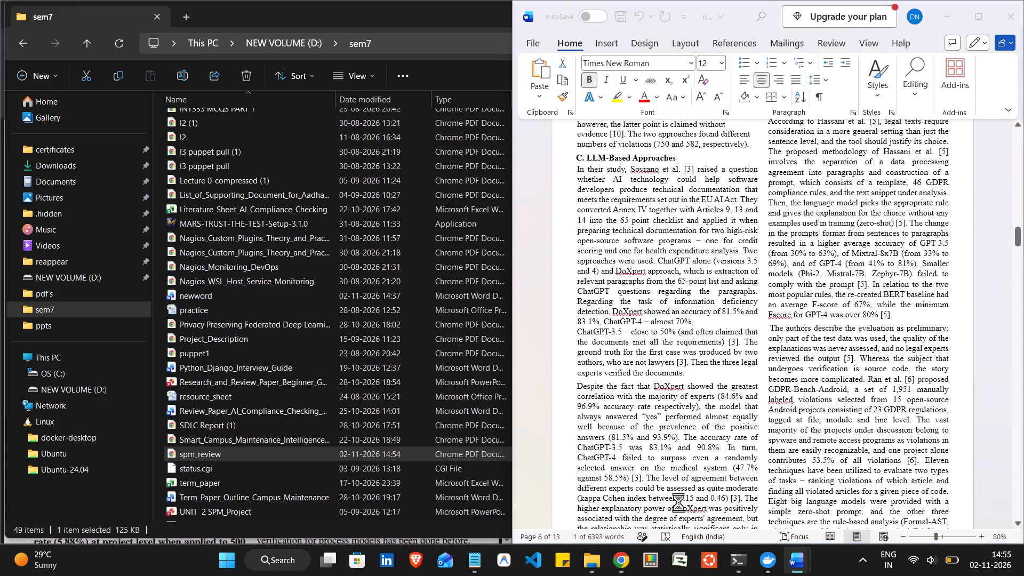
click(799, 337)
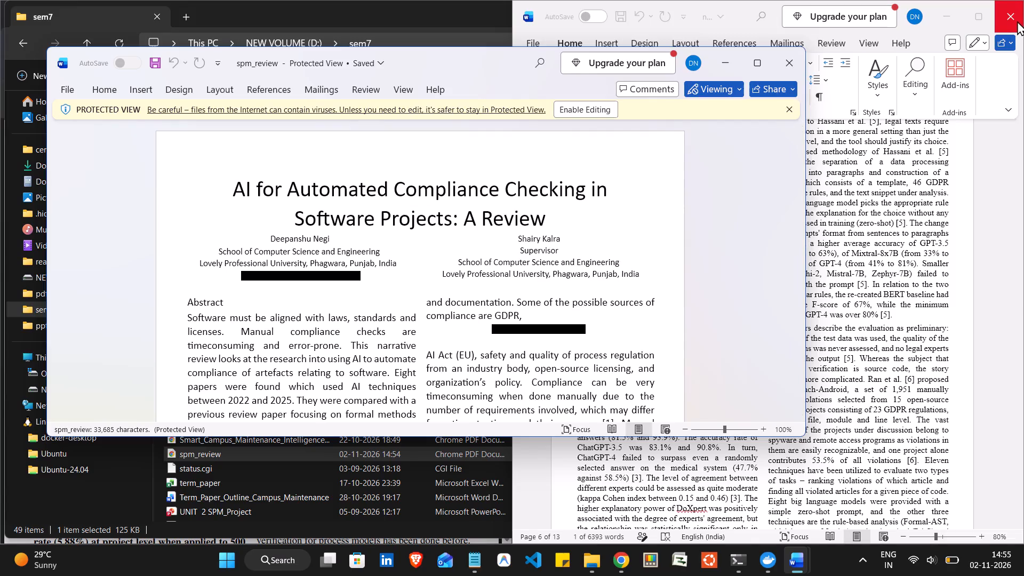
Close the newword document, saving its changes.
click(1017, 21)
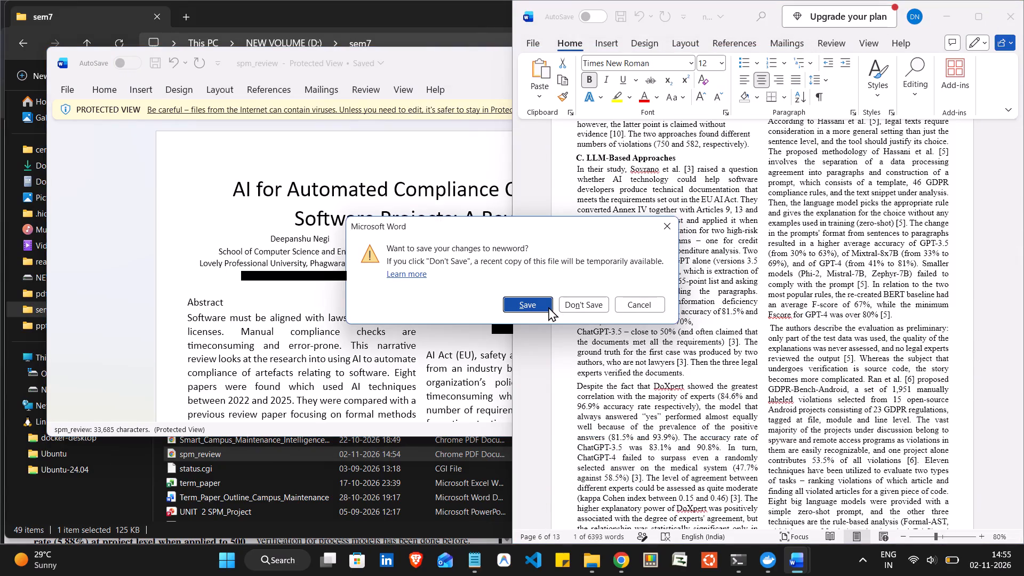
click(538, 307)
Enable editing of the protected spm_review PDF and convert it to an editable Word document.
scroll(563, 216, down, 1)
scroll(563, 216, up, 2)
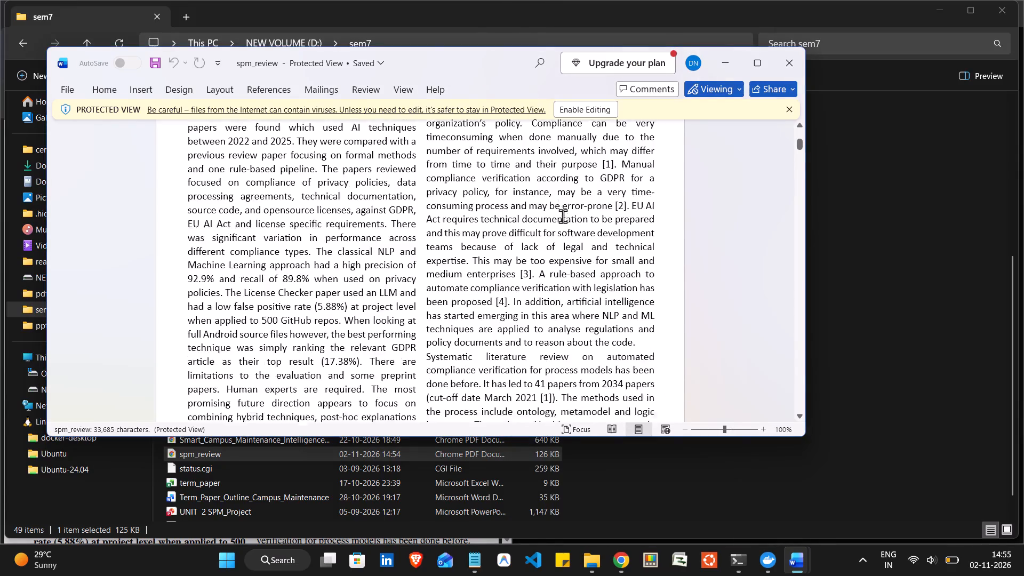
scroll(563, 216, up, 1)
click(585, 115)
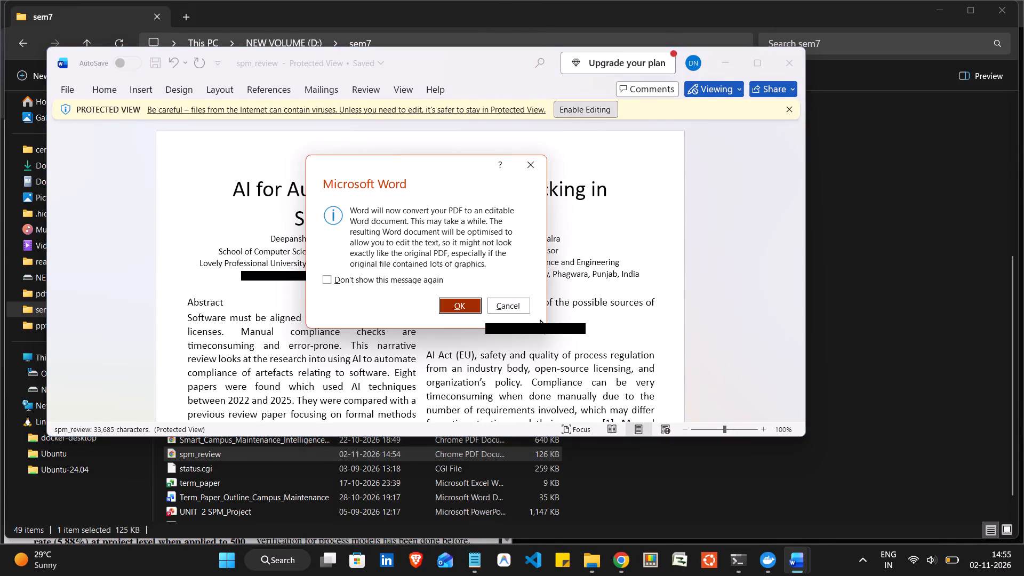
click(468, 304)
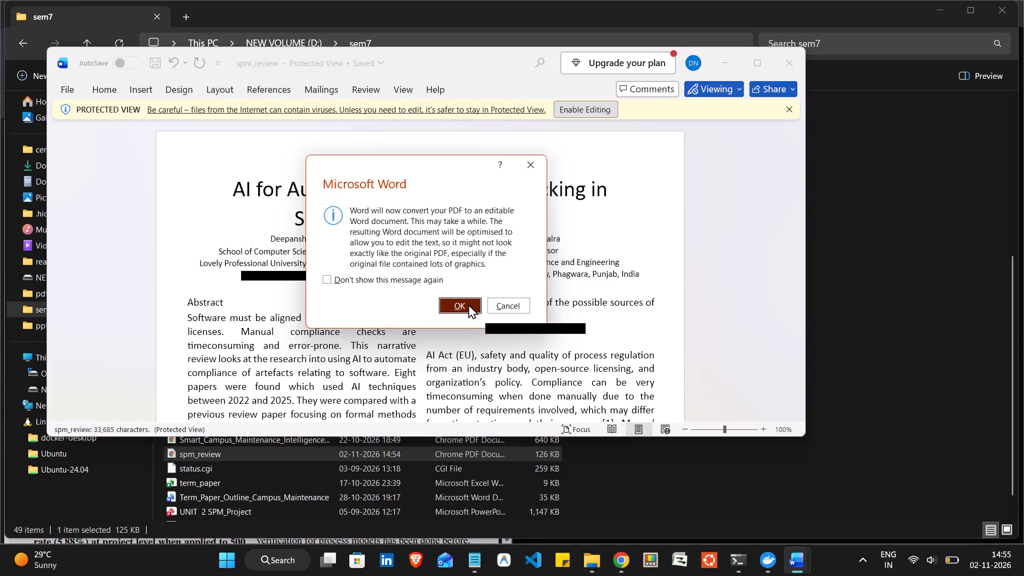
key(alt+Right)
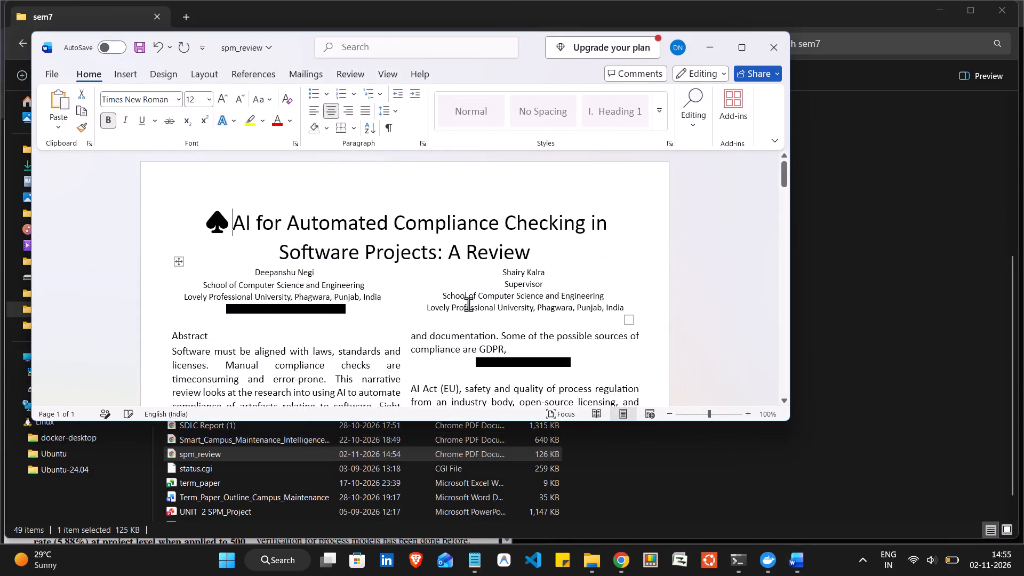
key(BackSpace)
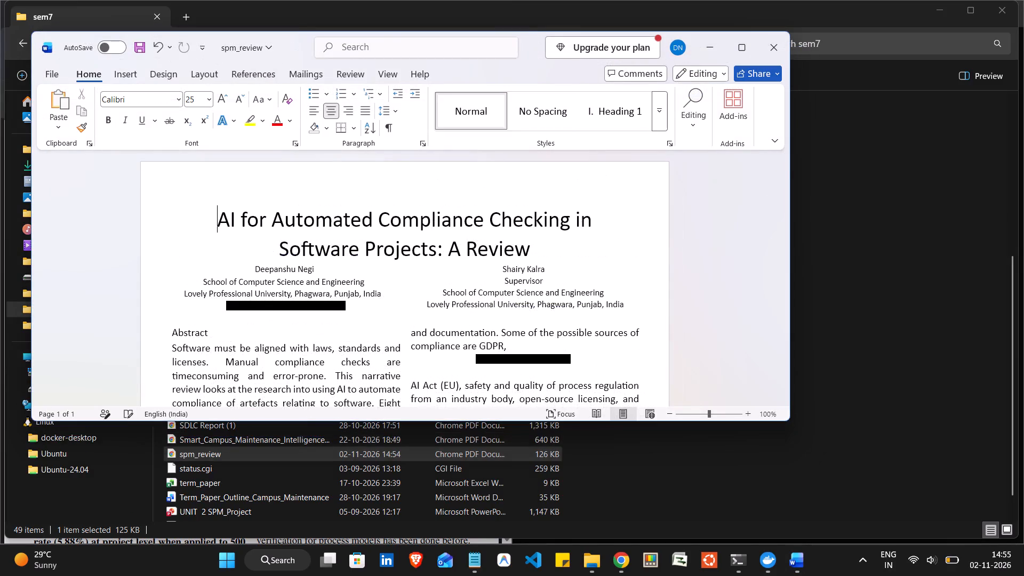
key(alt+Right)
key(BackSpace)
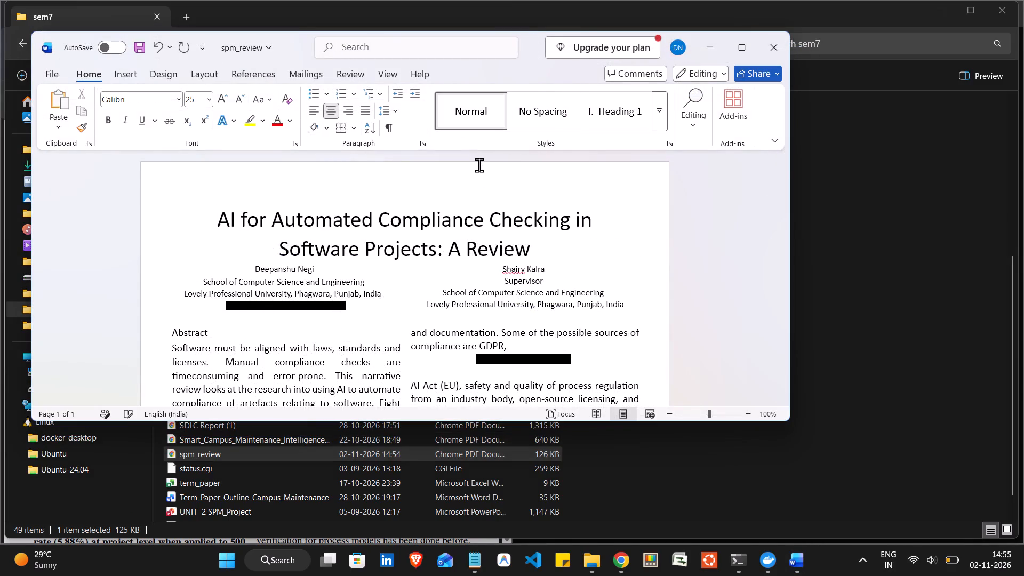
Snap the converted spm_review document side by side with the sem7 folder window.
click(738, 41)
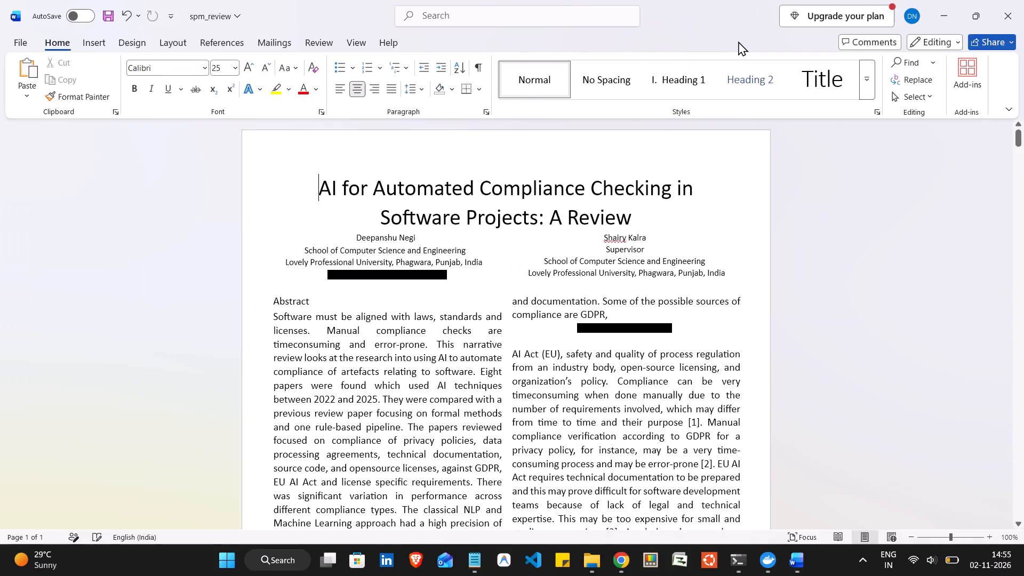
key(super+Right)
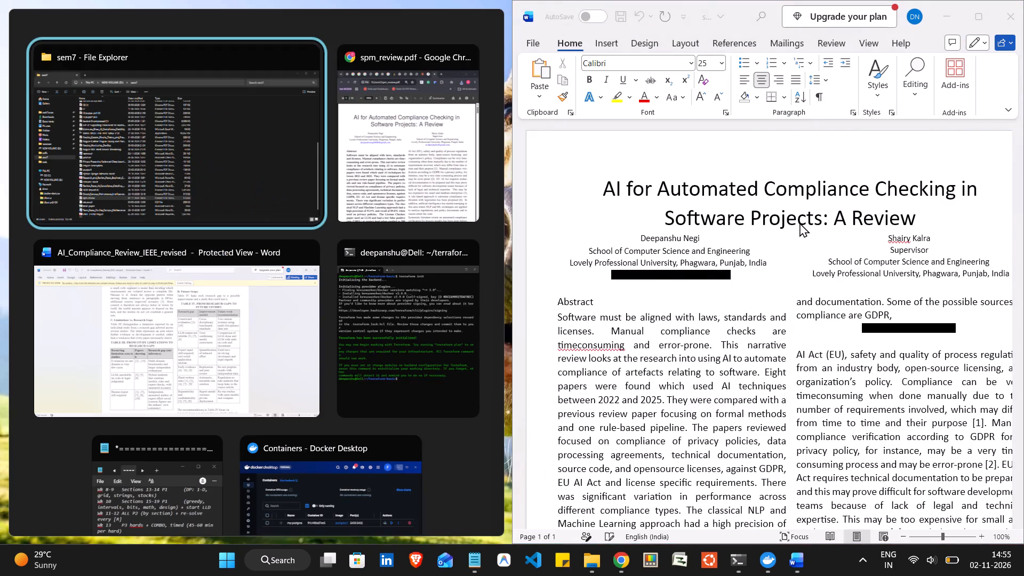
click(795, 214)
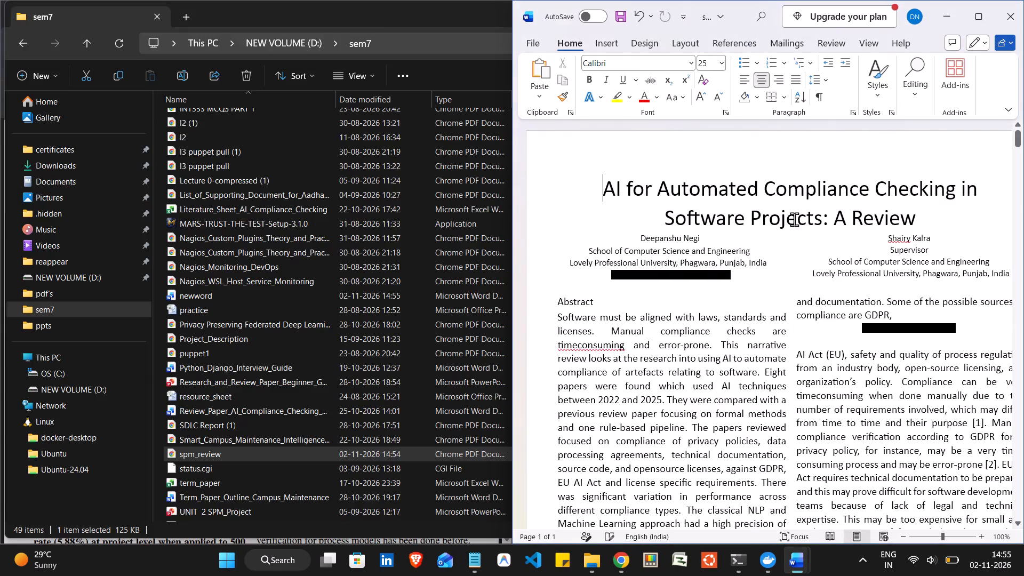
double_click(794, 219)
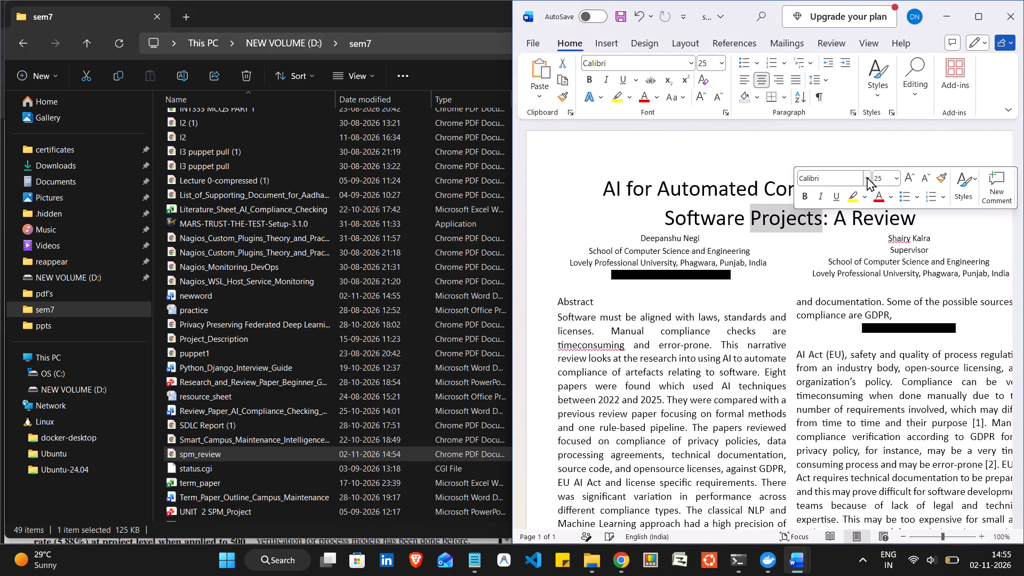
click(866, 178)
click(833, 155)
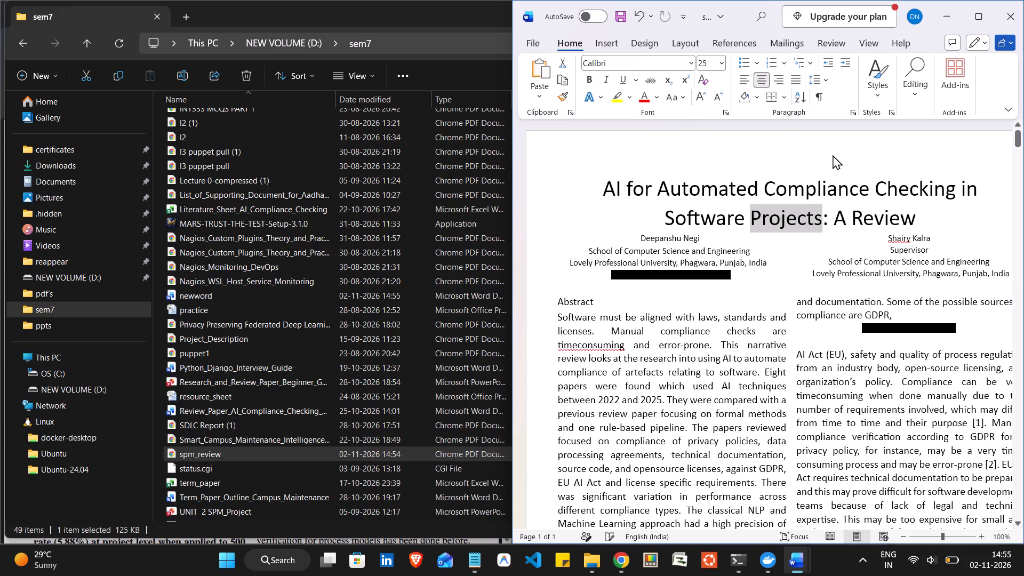
Examine the layout of the converted spm_review document from the title block through the figures to the Hybrid Design section.
click(787, 269)
scroll(787, 269, down, 1)
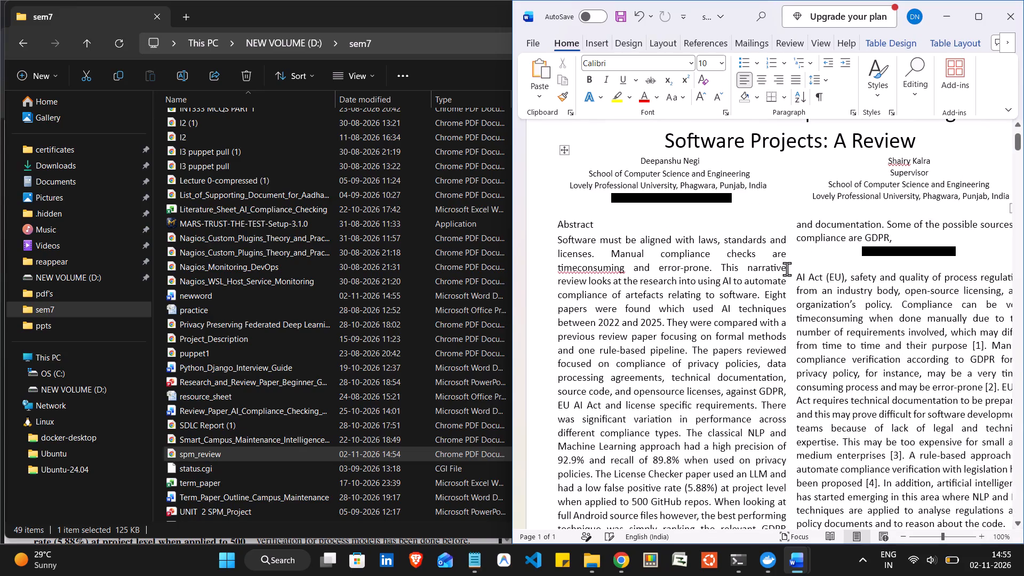
scroll(787, 269, left, 1)
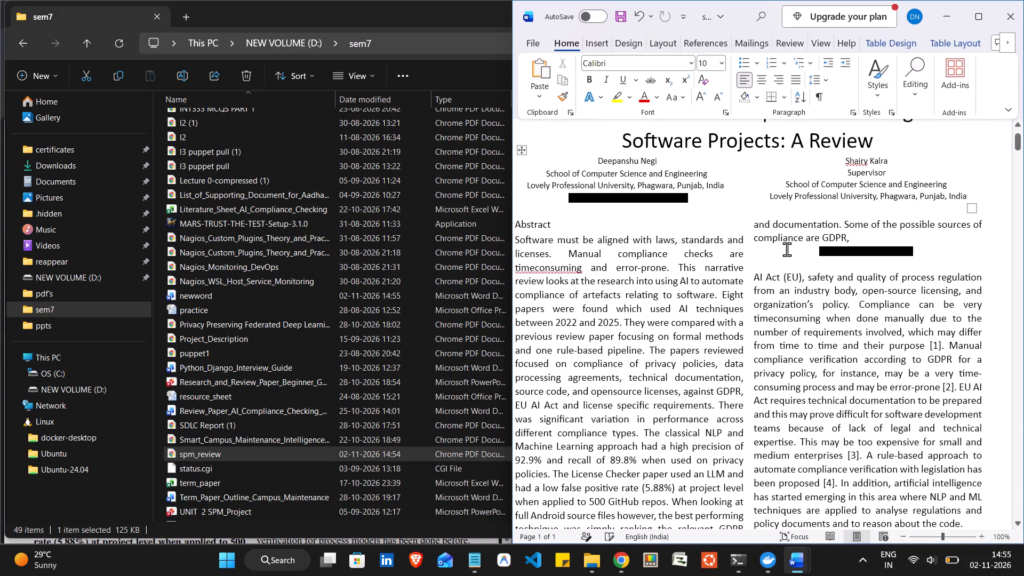
scroll(787, 249, right, 1)
ctrl+scroll(787, 249, down, 2)
scroll(787, 249, down, 2)
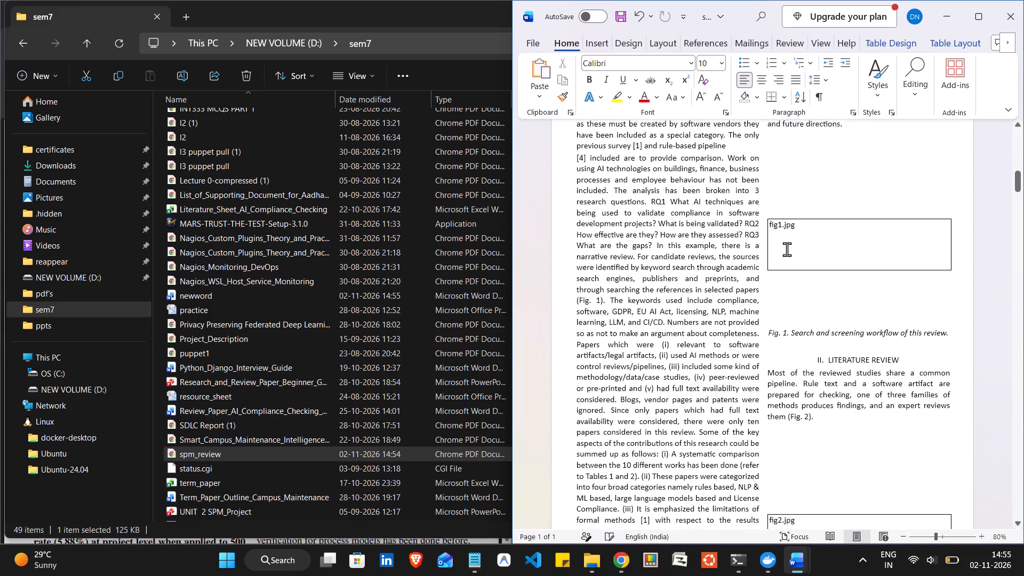
scroll(787, 249, down, 9)
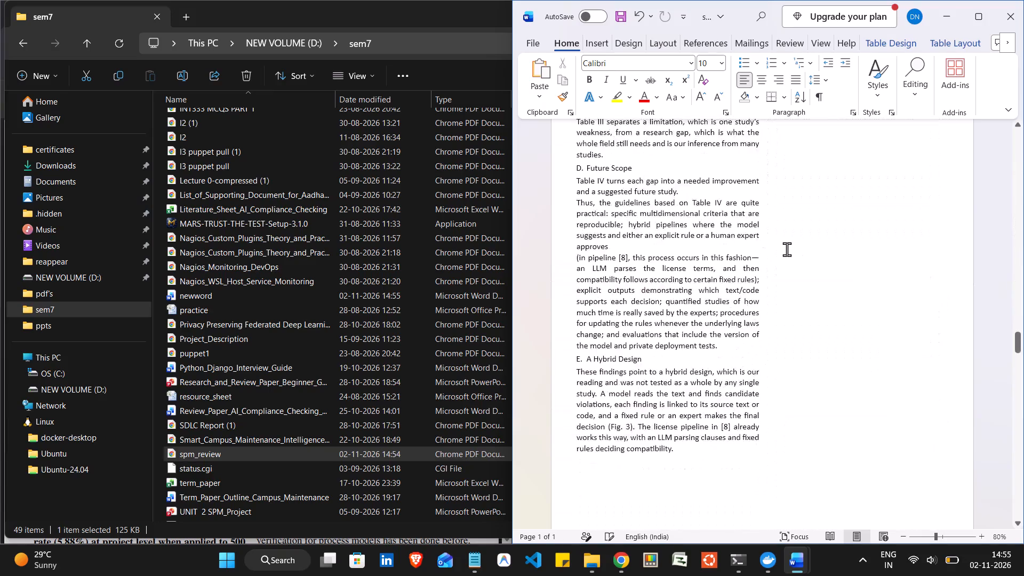
right_click(787, 249)
scroll(787, 249, down, 2)
click(714, 295)
scroll(714, 295, up, 3)
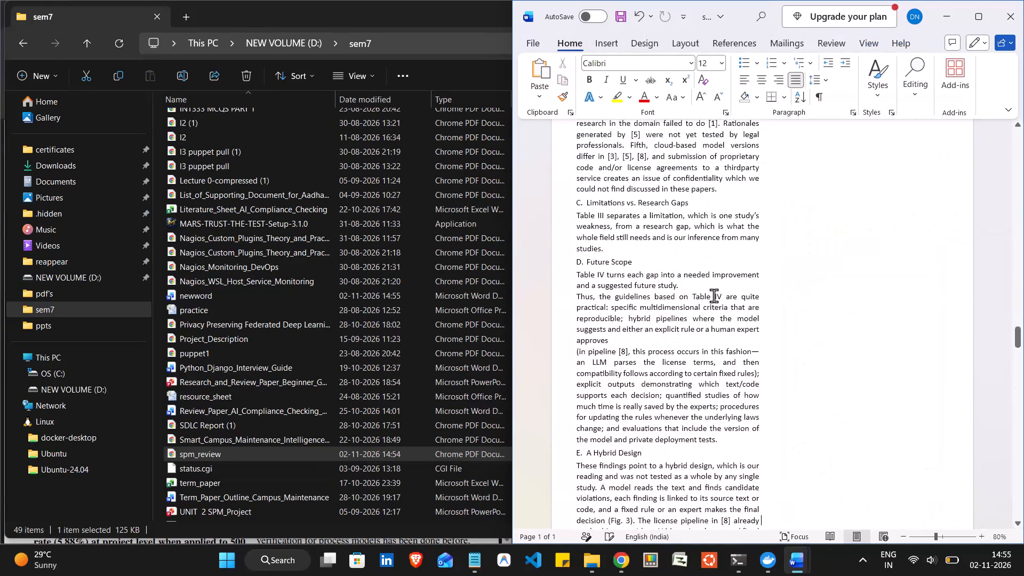
scroll(714, 295, up, 9)
Close the converted spm_review document without saving it.
click(999, 15)
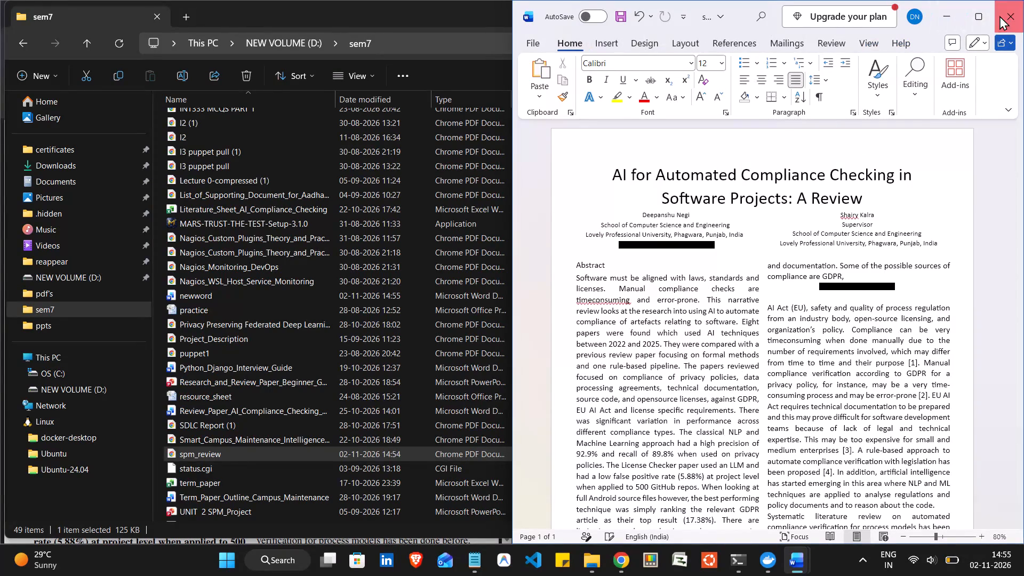
click(575, 305)
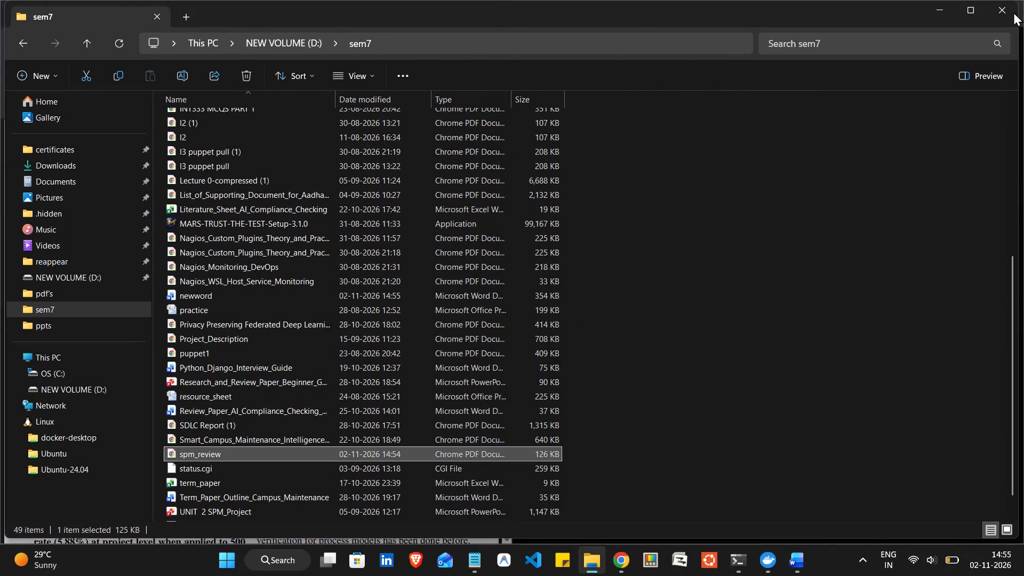
Close the sem7 folder window and minimize the terminal.
click(992, 13)
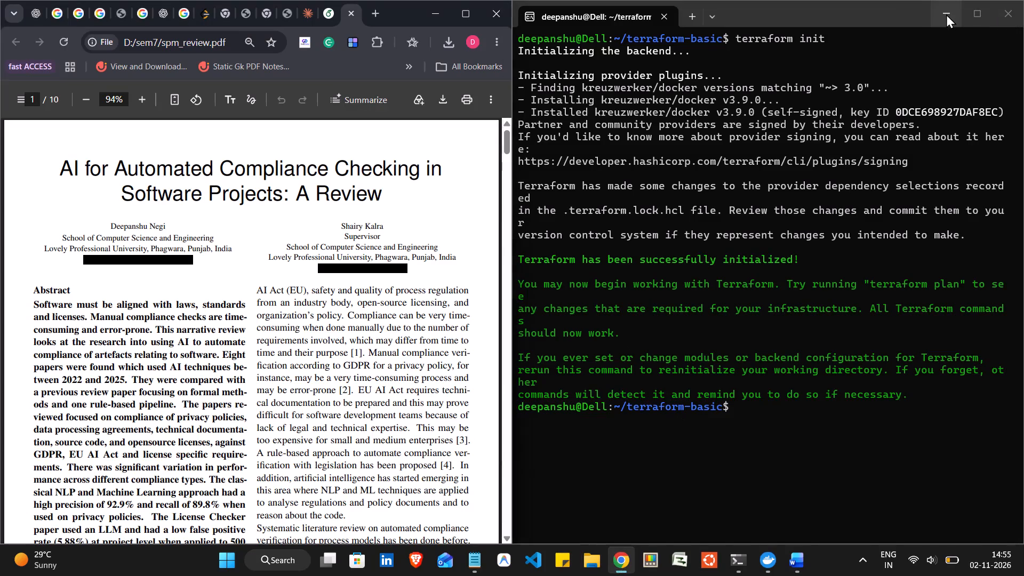
click(946, 14)
Switch to the AI_Compliance_Review_IEEE_revised document, review its sections, figure captions and tables, and close it.
click(813, 562)
click(806, 562)
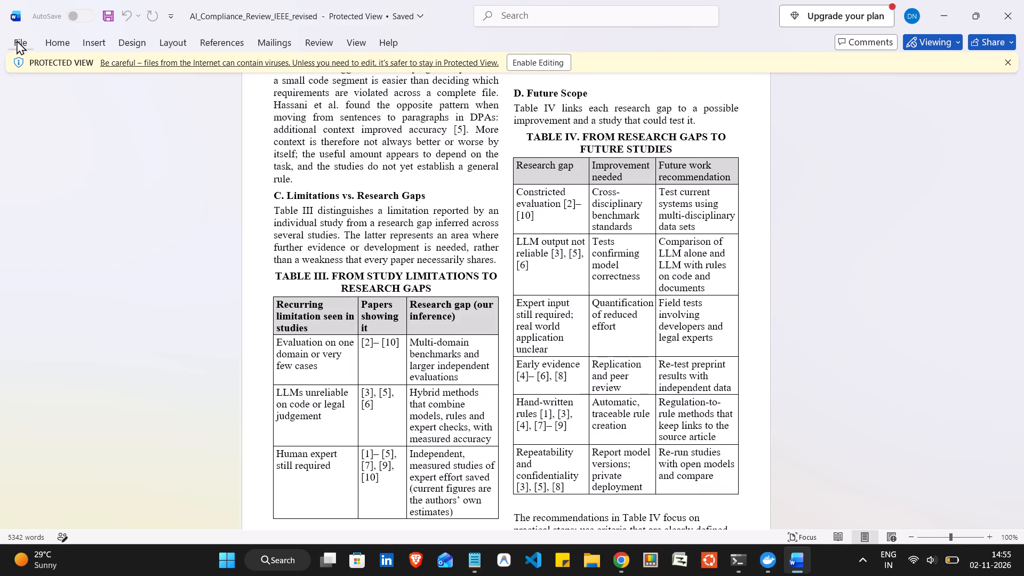
scroll(393, 265, up, 12)
scroll(393, 265, down, 5)
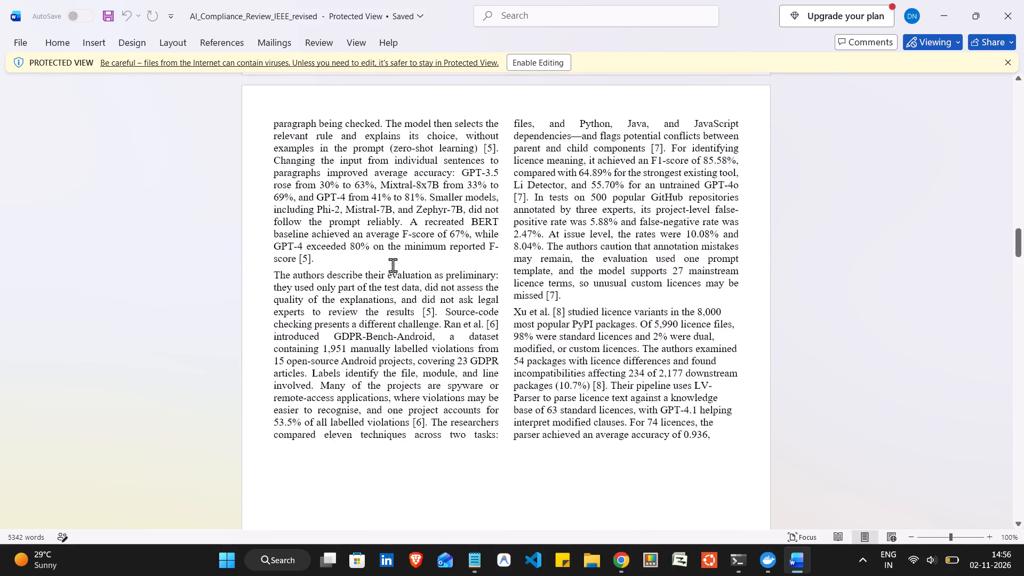
scroll(393, 265, down, 3)
scroll(393, 265, up, 5)
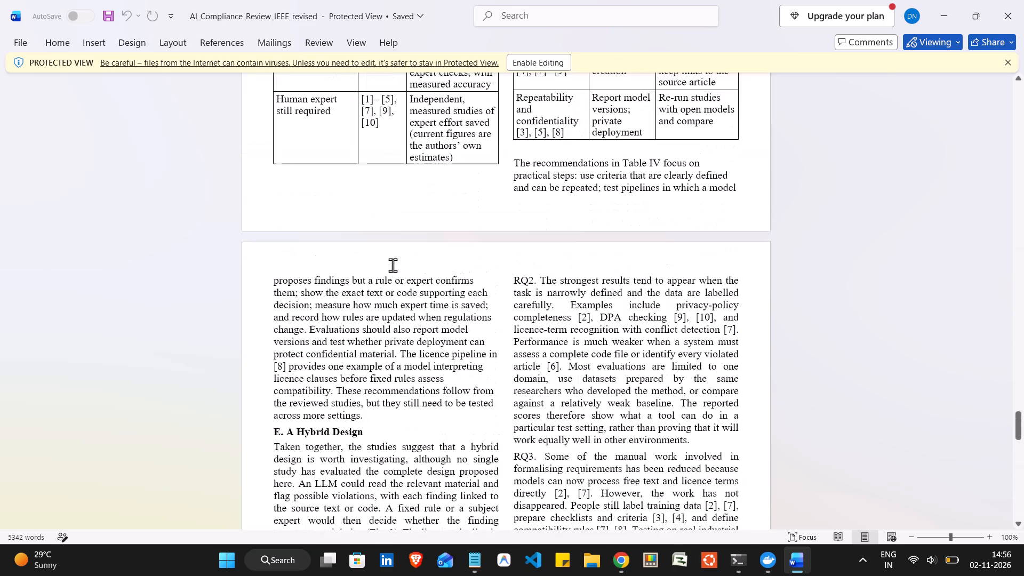
scroll(393, 265, up, 8)
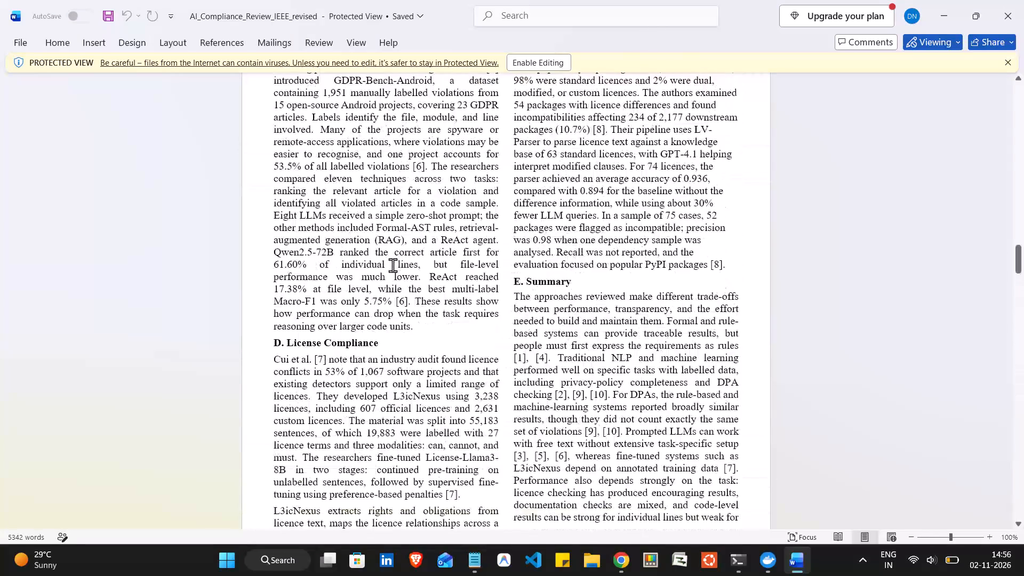
scroll(393, 265, up, 10)
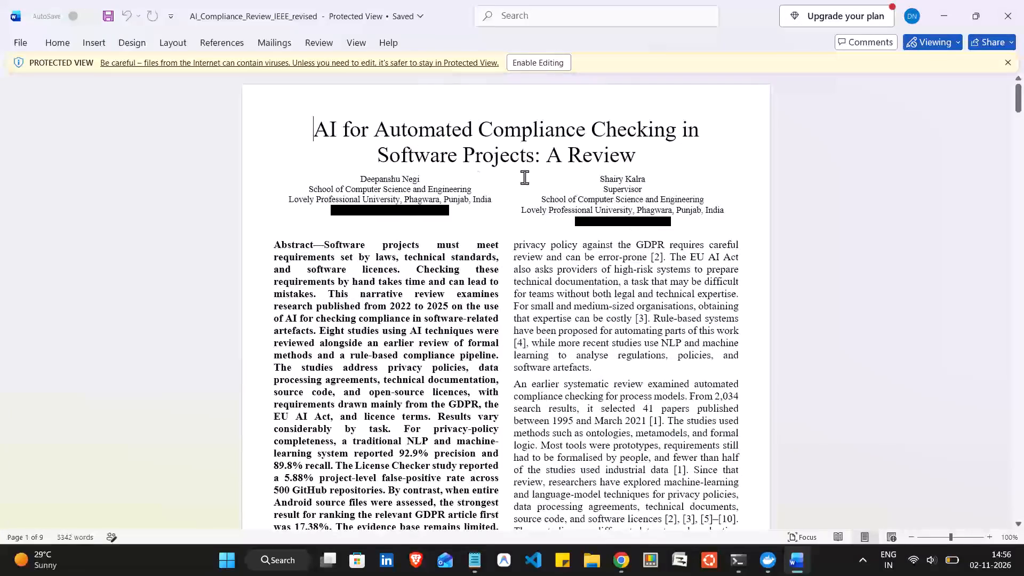
scroll(524, 177, down, 5)
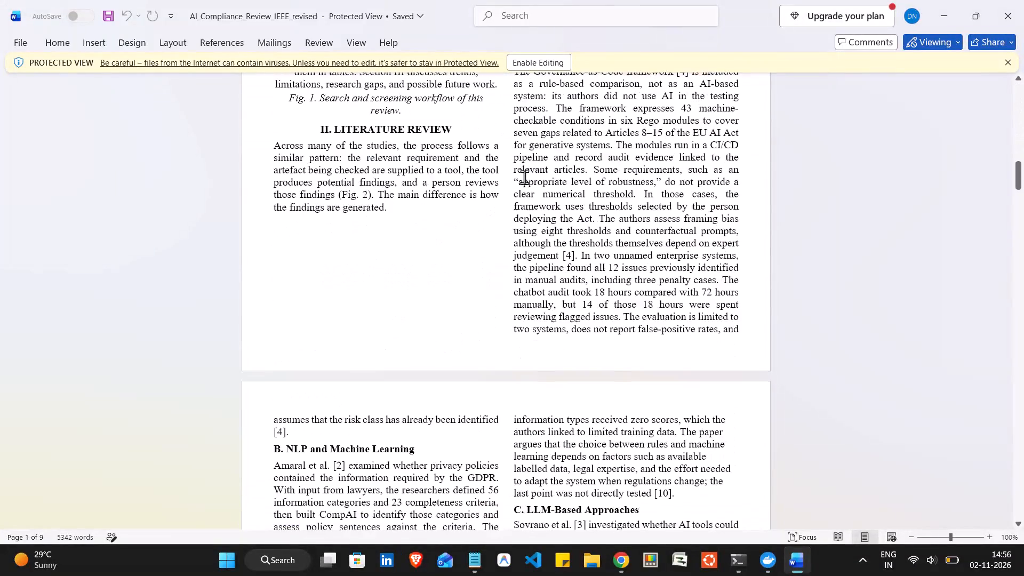
scroll(524, 177, down, 2)
scroll(524, 177, up, 4)
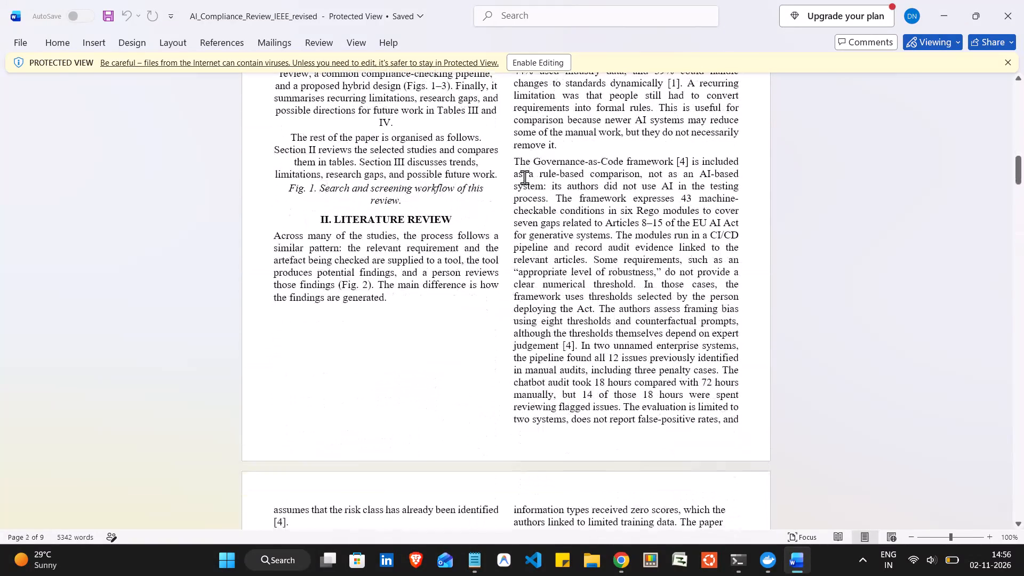
scroll(524, 177, down, 3)
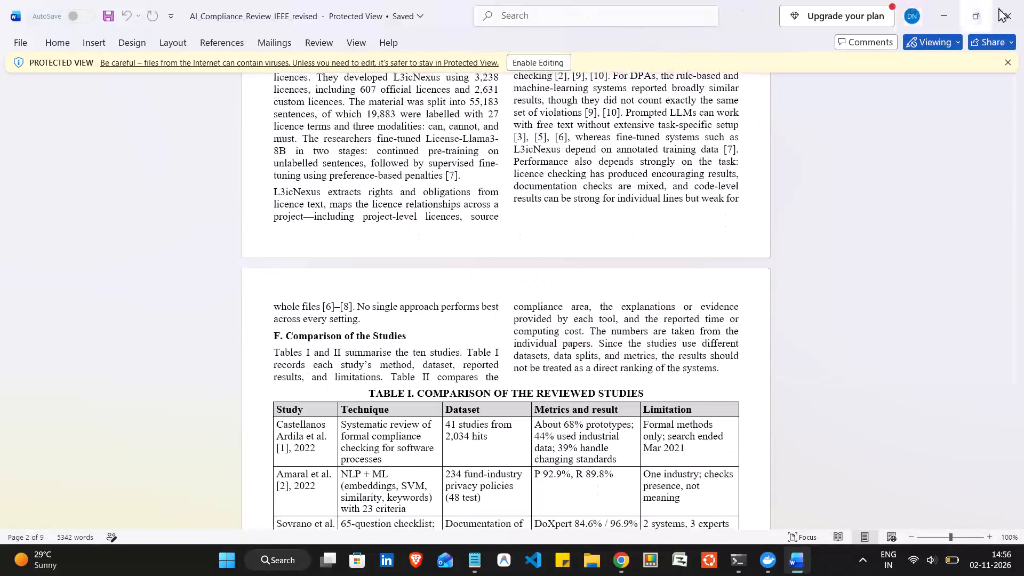
click(999, 9)
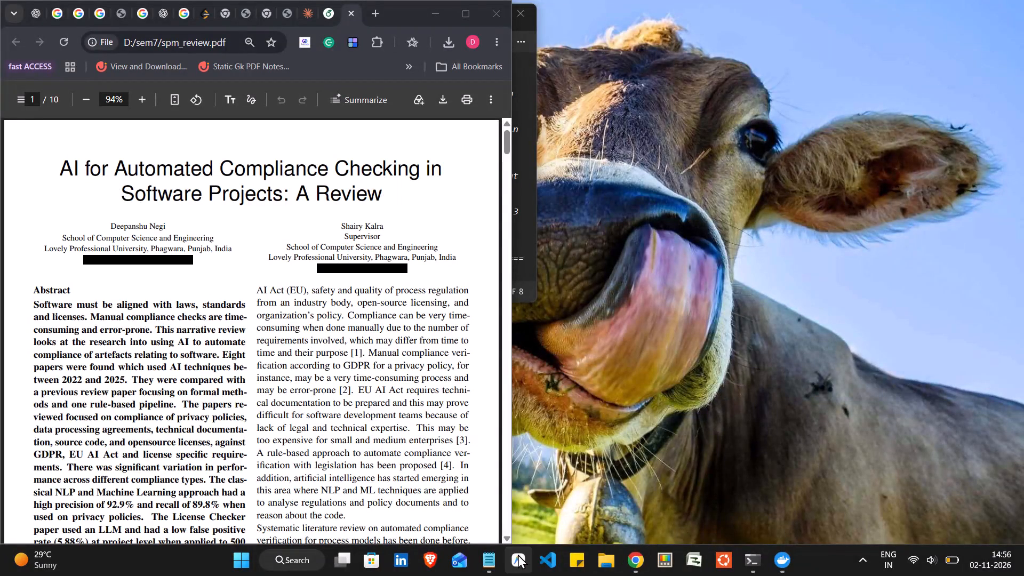
Open a file browser window and look through the sem7 and Downloads folders for the paper's files.
click(594, 555)
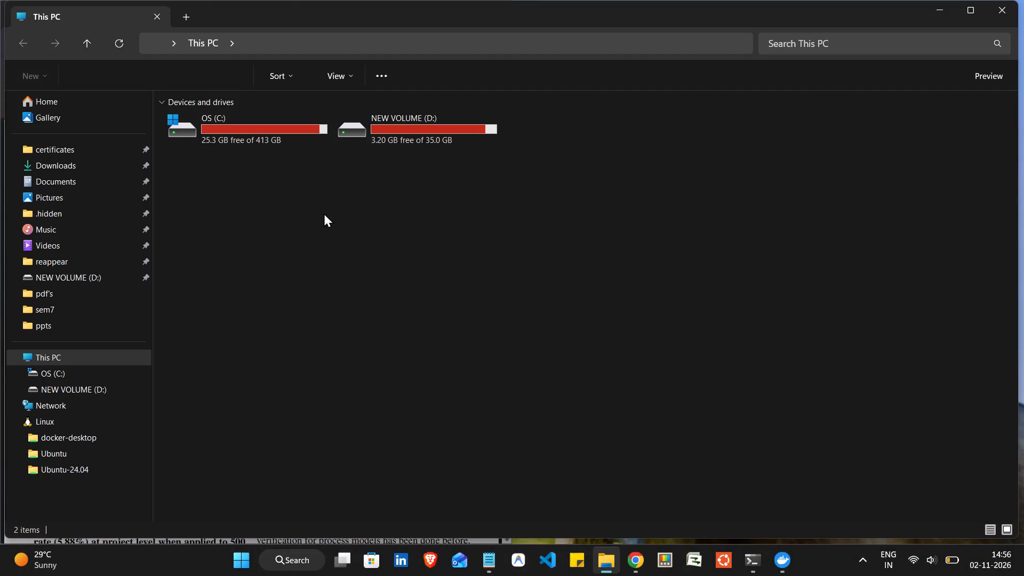
double_click(65, 311)
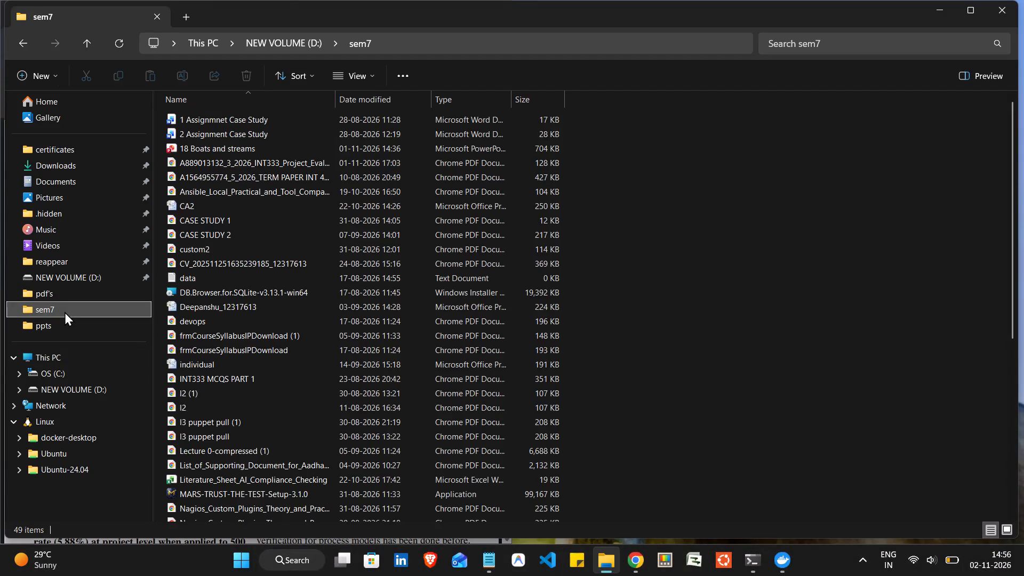
double_click(104, 157)
double_click(103, 165)
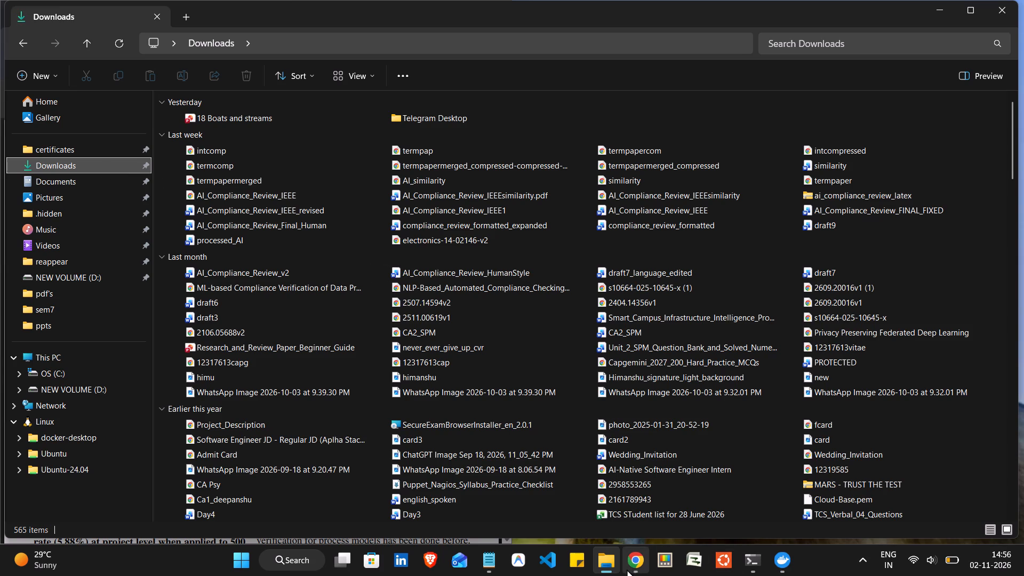
Search for Word, launch it, and open the recent document newword from the sem7 folder.
click(300, 558)
text(word)
key(Return)
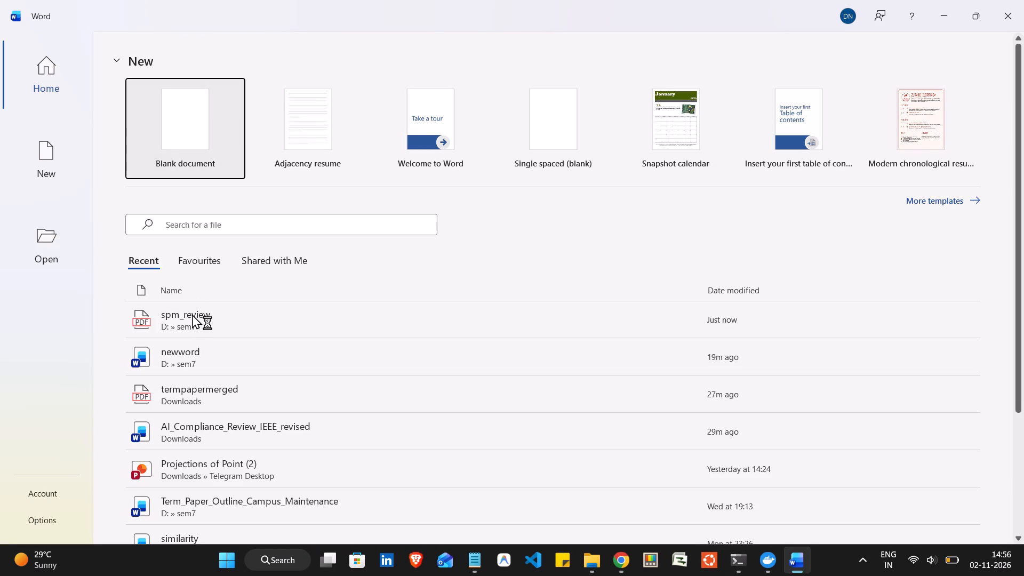
double_click(180, 355)
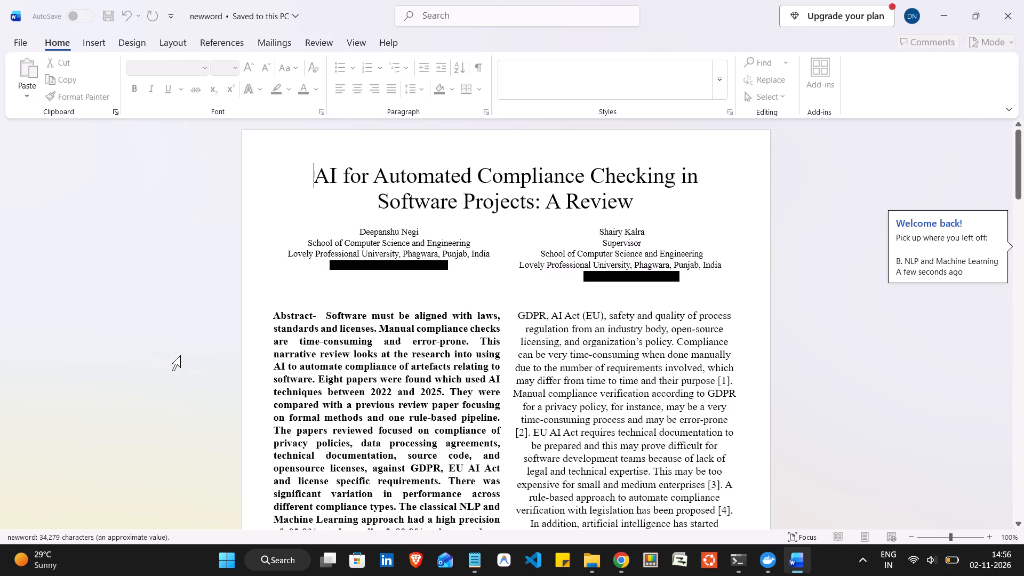
scroll(430, 298, down, 20)
scroll(430, 298, down, 6)
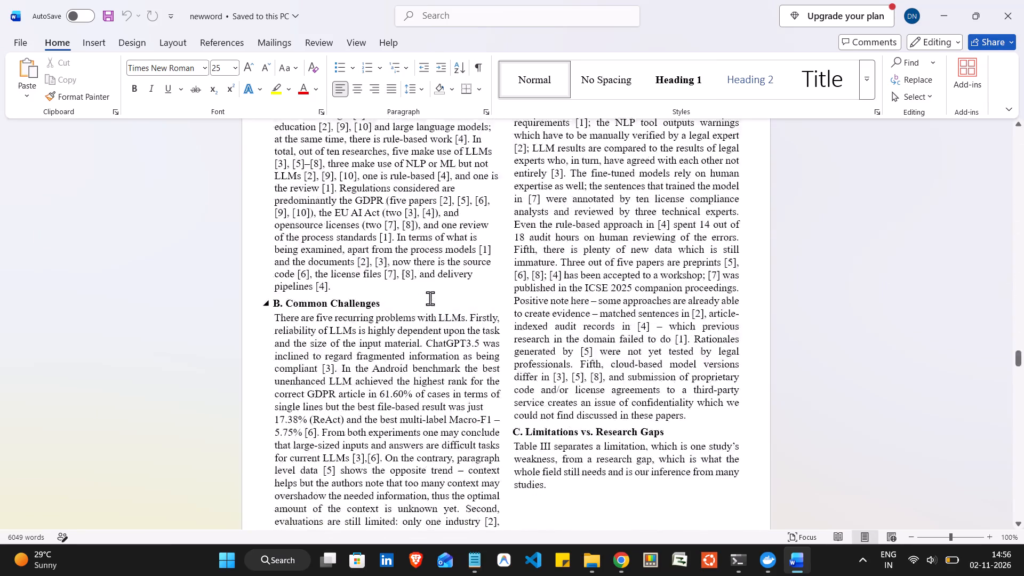
scroll(430, 298, down, 8)
scroll(430, 298, up, 4)
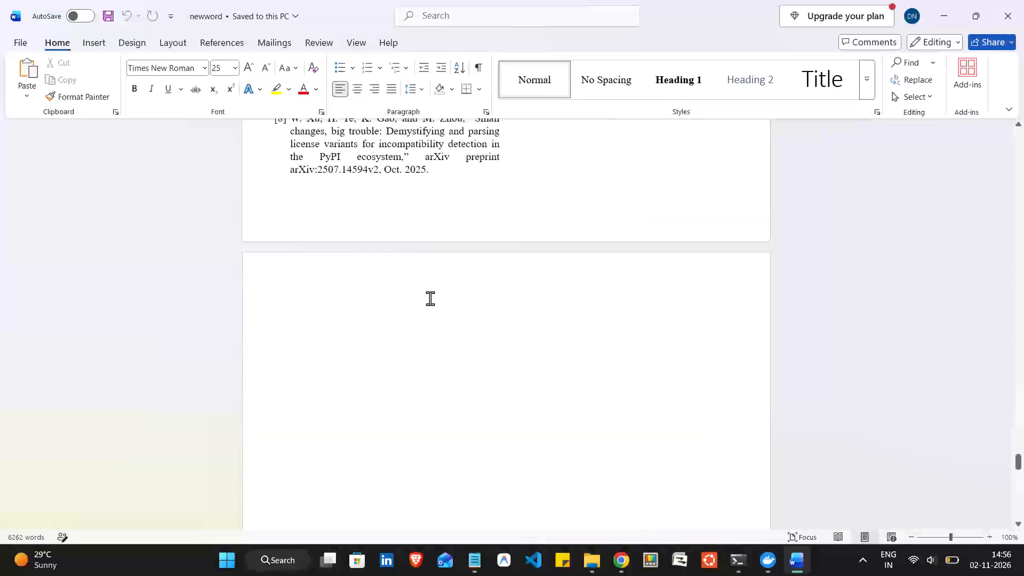
scroll(430, 298, up, 8)
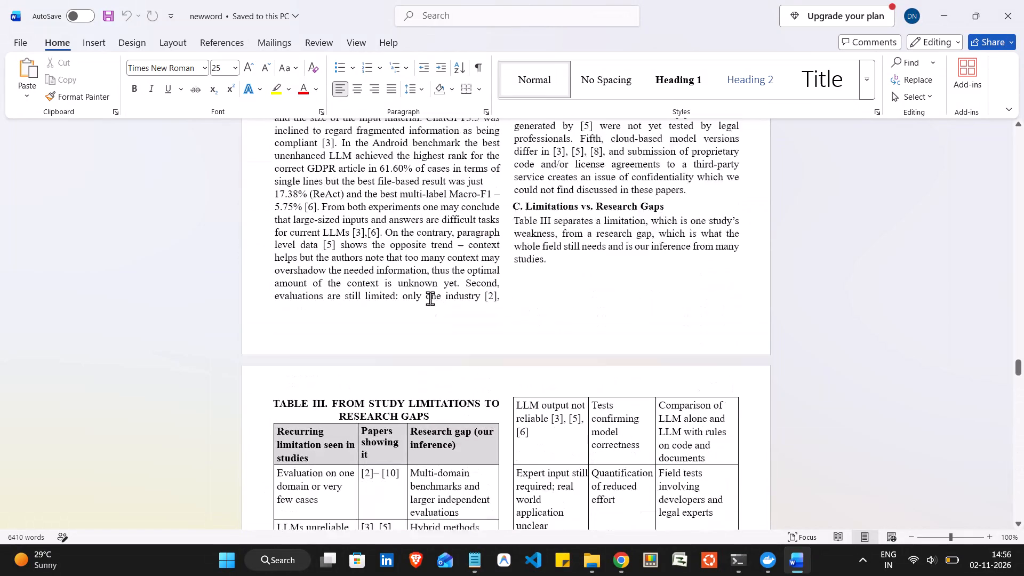
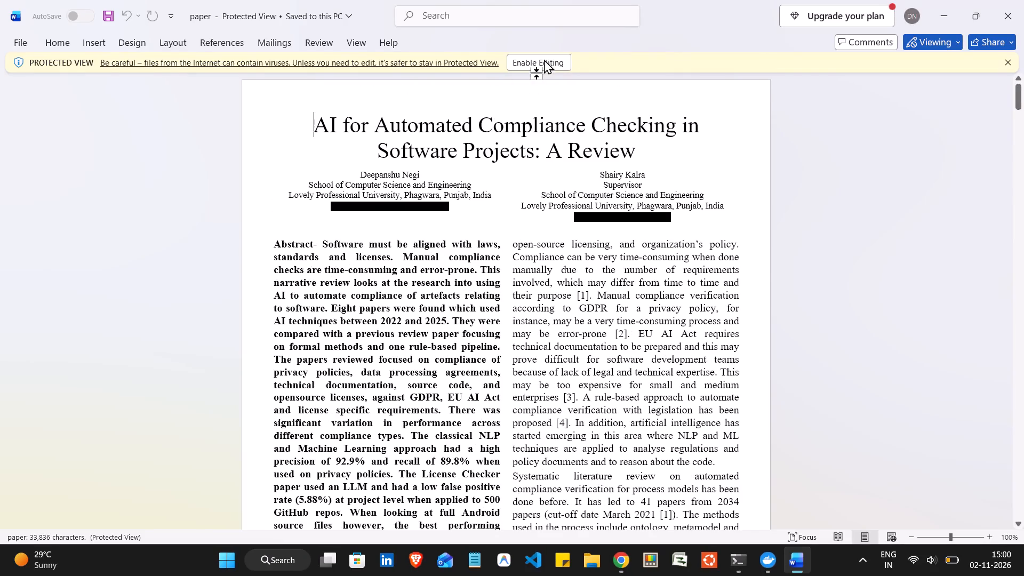
Enable editing for the downloaded paper document.
click(544, 59)
Examine the Word paper from title to references, checking the two-column layout, workflow figures, and Tables I to IV.
scroll(512, 347, down, 1)
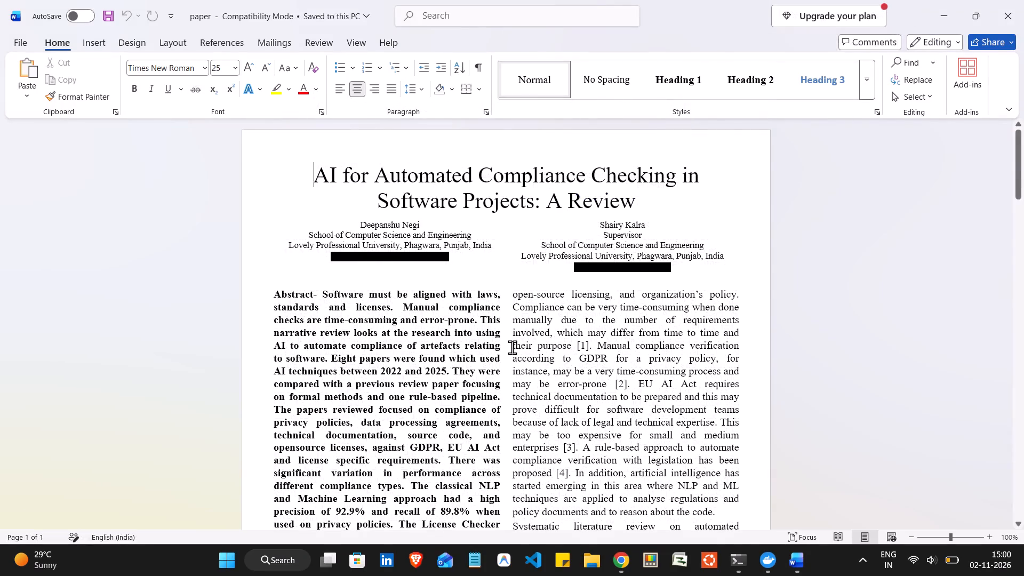
scroll(512, 347, down, 4)
scroll(512, 347, up, 1)
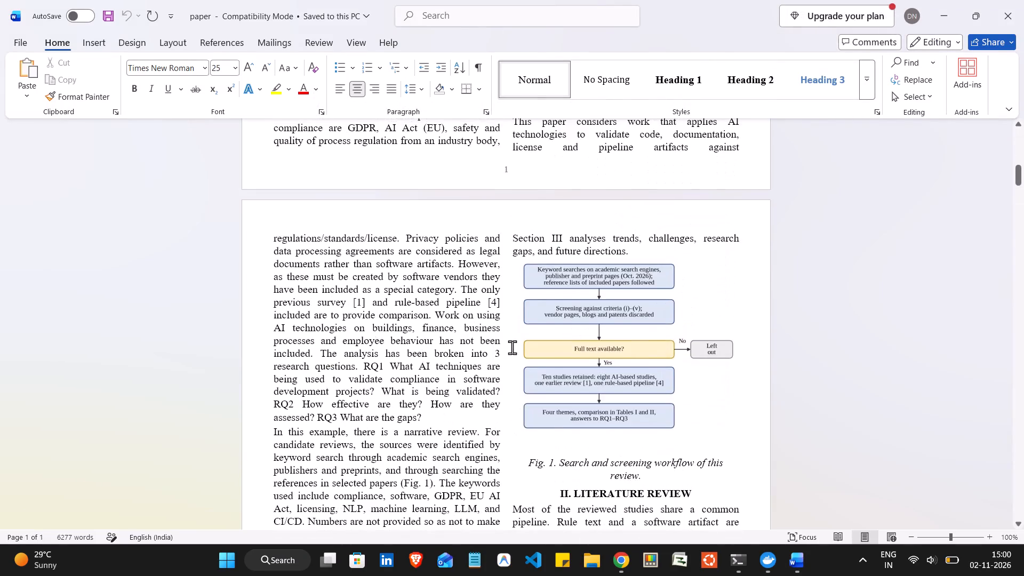
scroll(512, 347, down, 3)
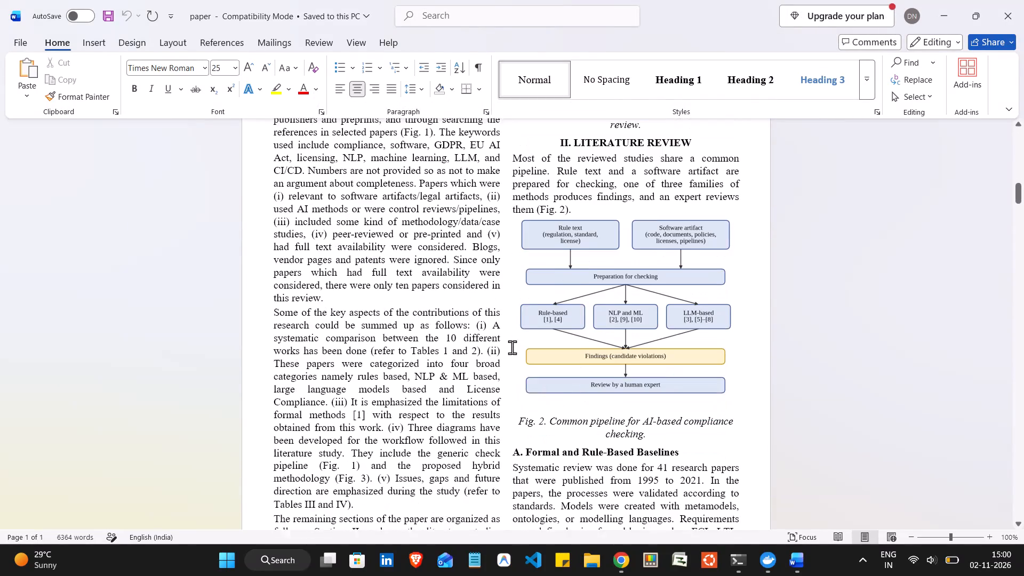
scroll(512, 347, down, 6)
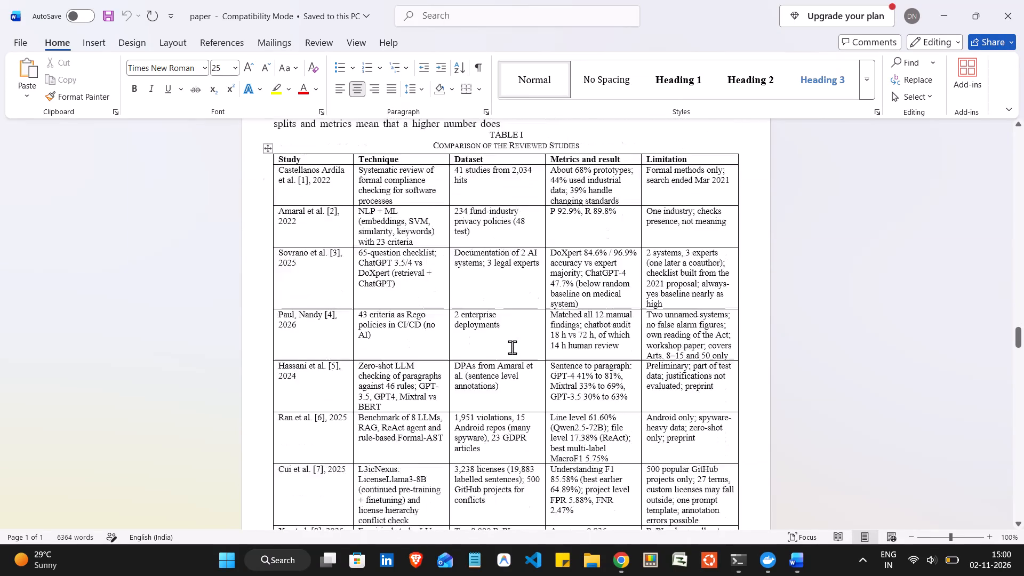
scroll(512, 347, down, 2)
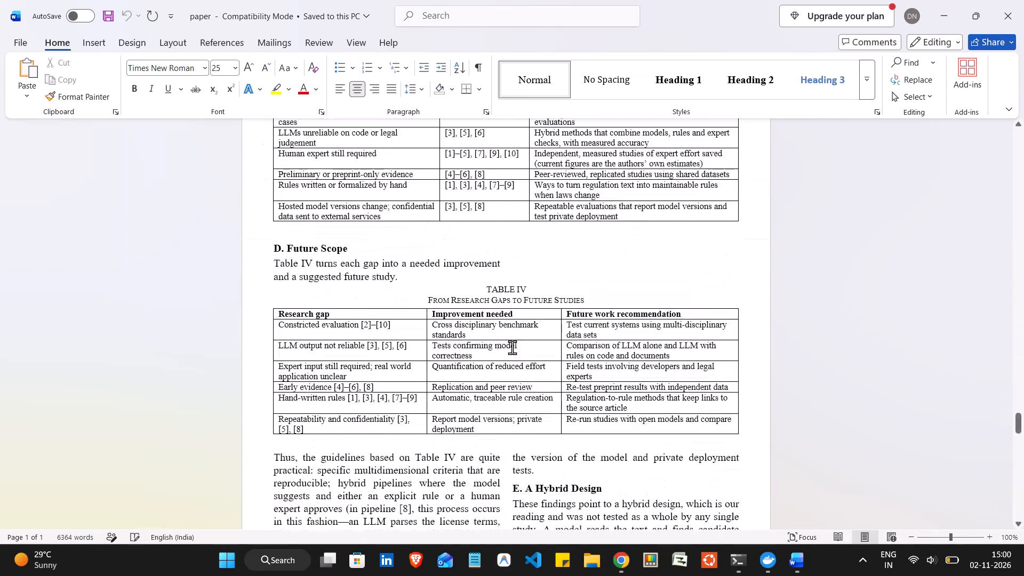
scroll(512, 347, down, 1)
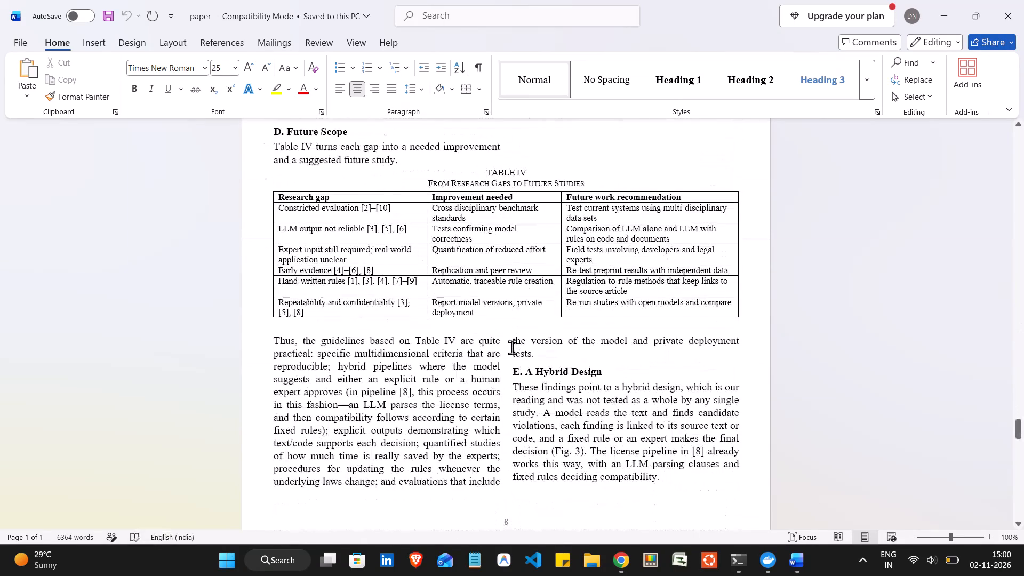
scroll(512, 347, down, 13)
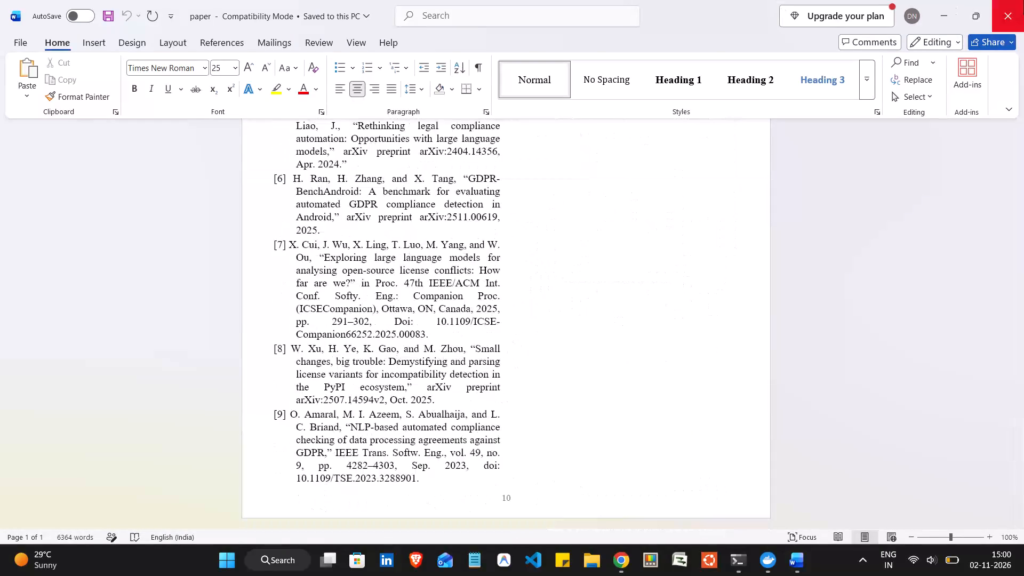